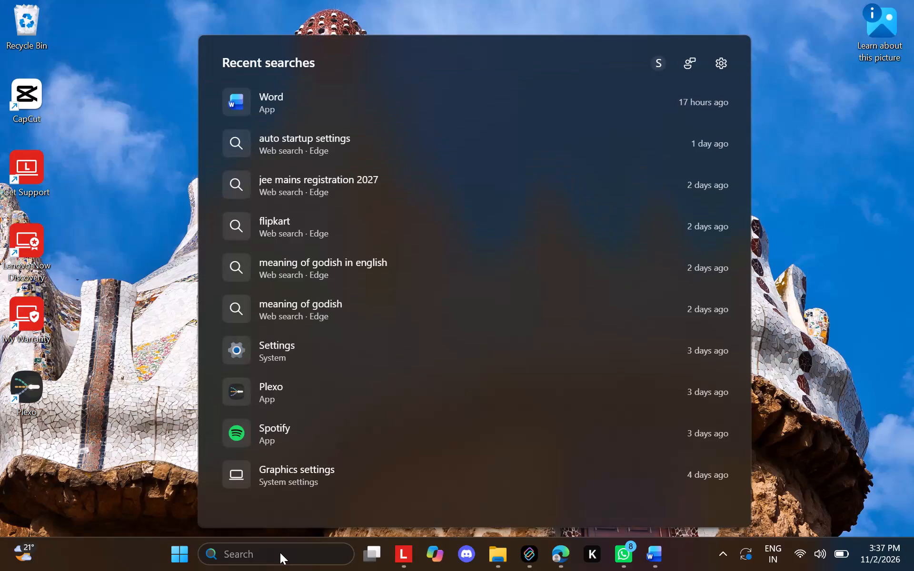
Open Word and create a blank document.
text(word)
key(Return)
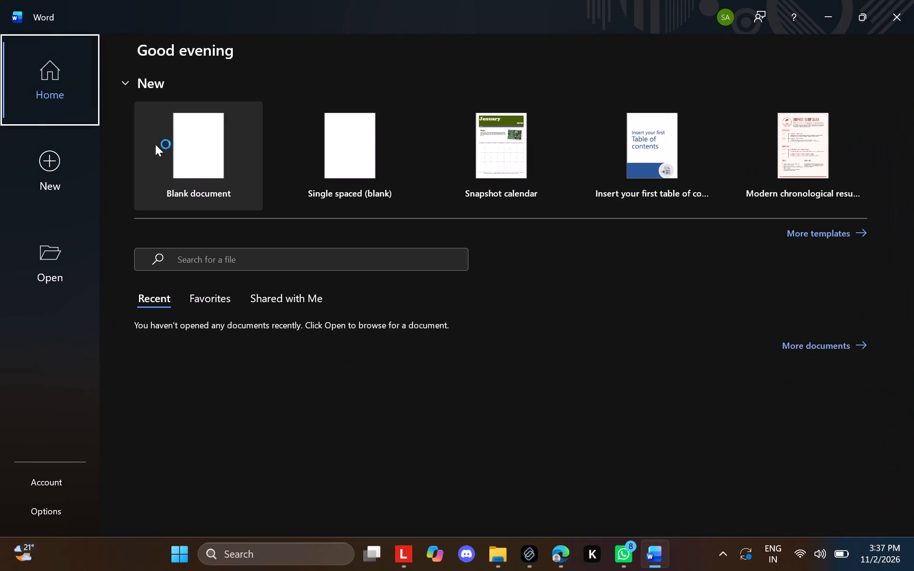
click(169, 155)
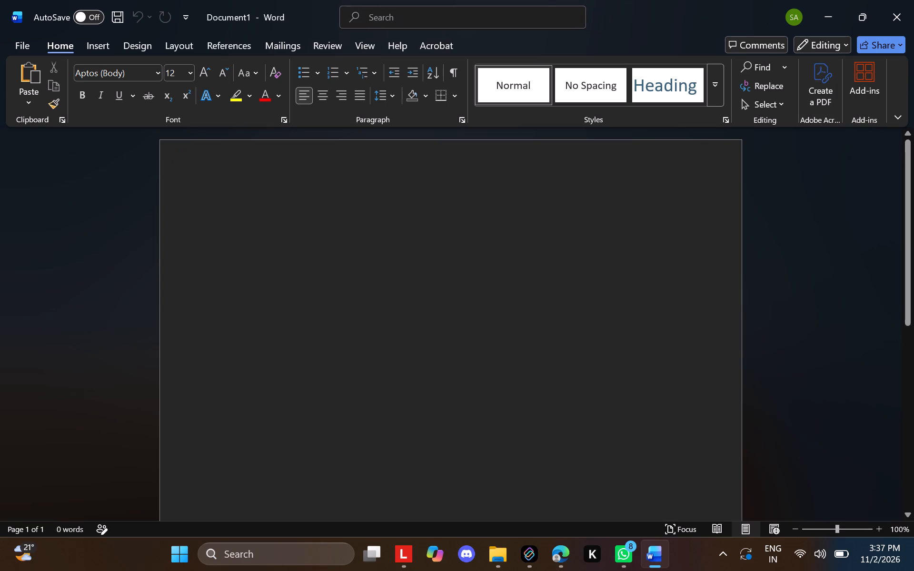
Centre-align the first paragraph of the empty document.
click(159, 75)
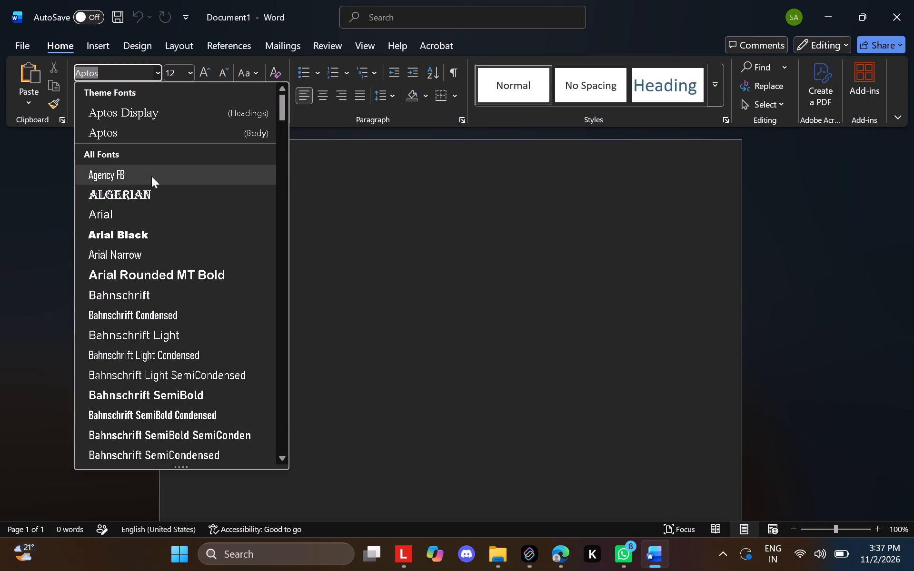
click(325, 97)
click(137, 71)
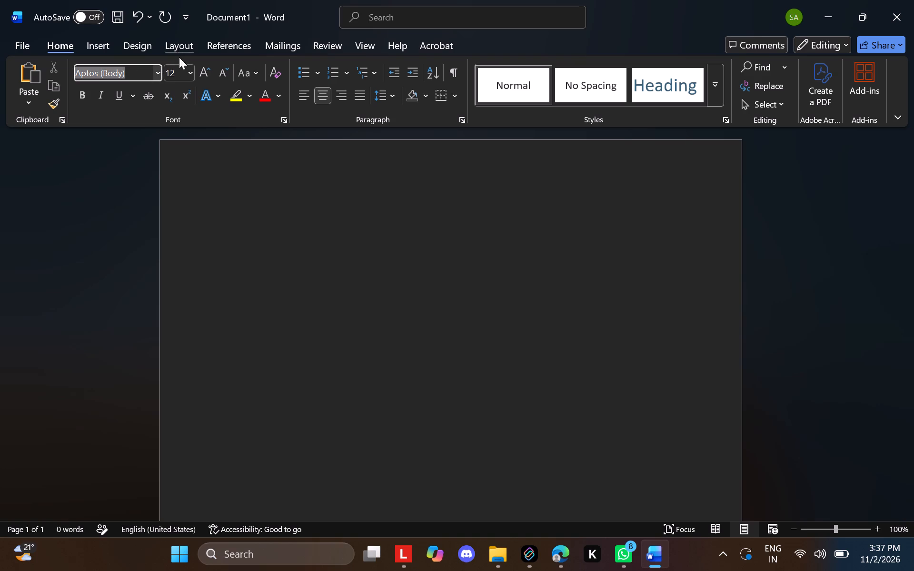
click(273, 285)
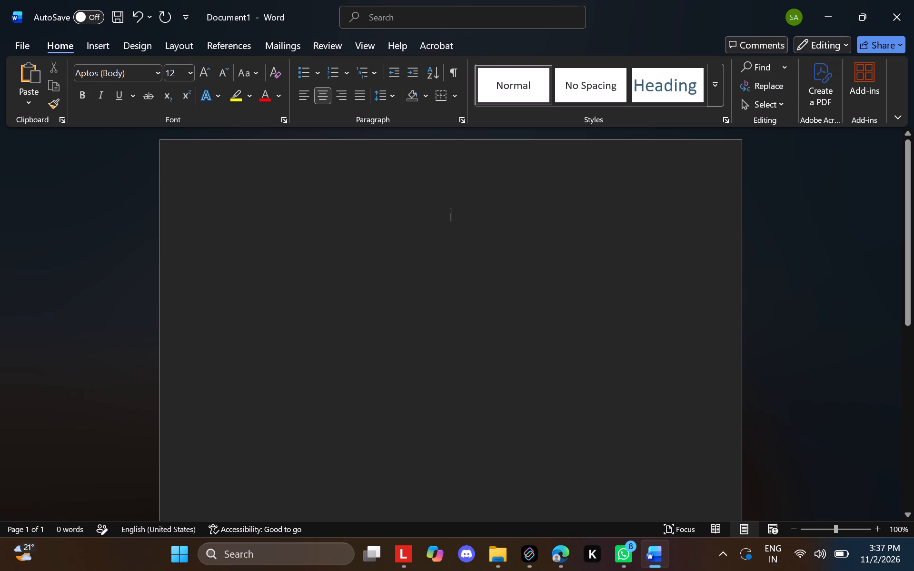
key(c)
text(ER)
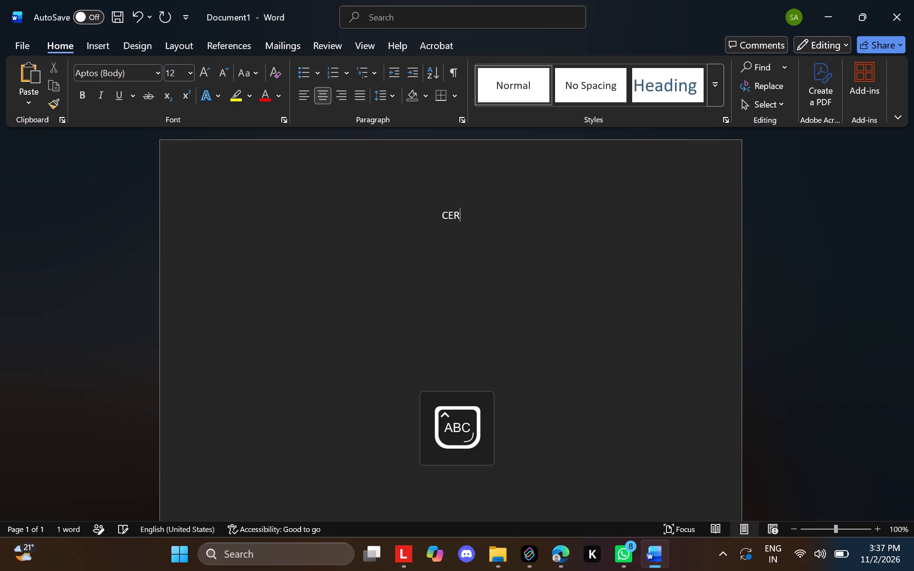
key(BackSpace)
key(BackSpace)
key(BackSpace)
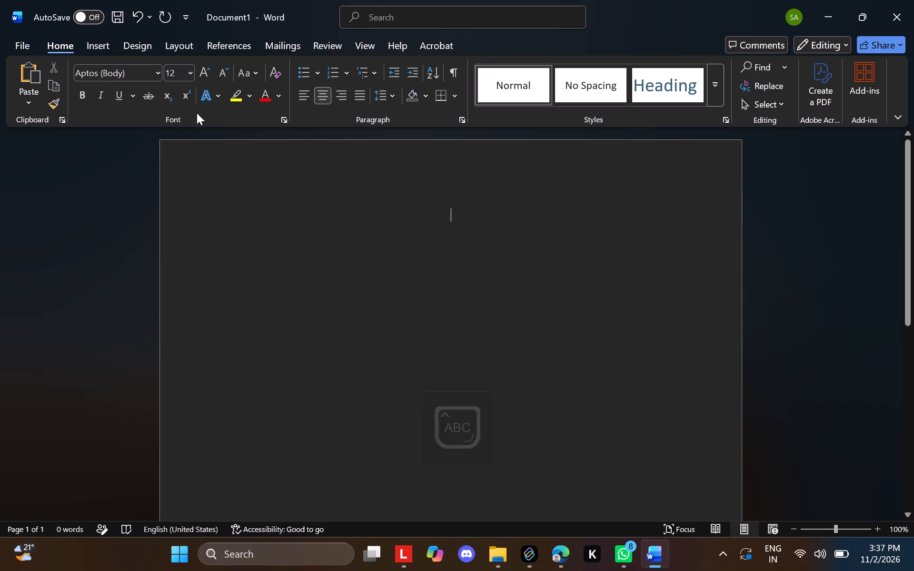
Set the font to Bell MT and enter the heading CERTIFICATE on the first line.
click(160, 72)
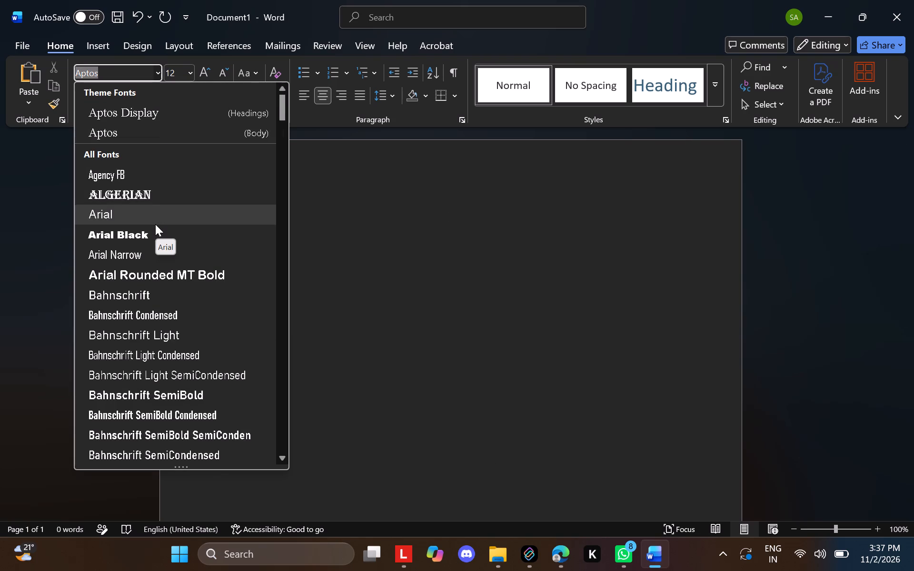
scroll(174, 346, down, 1)
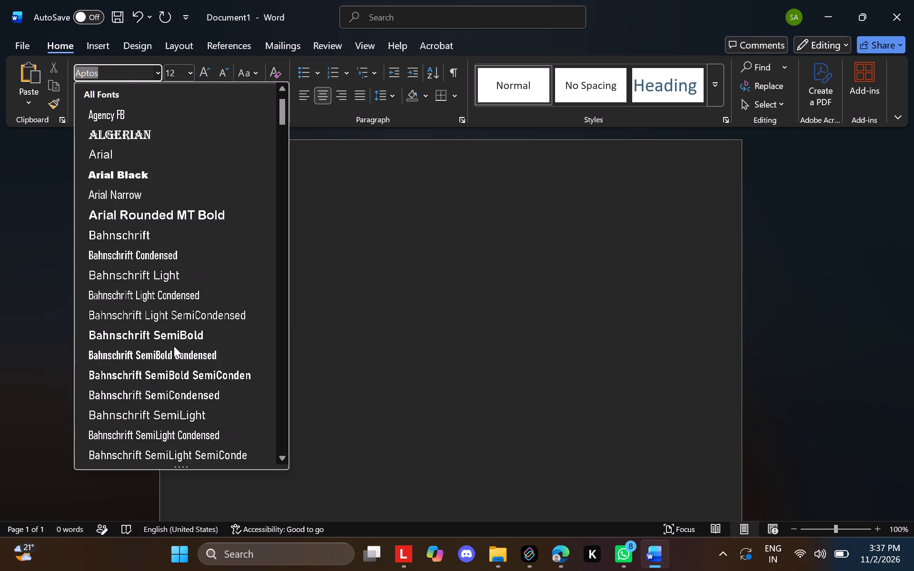
scroll(174, 346, down, 2)
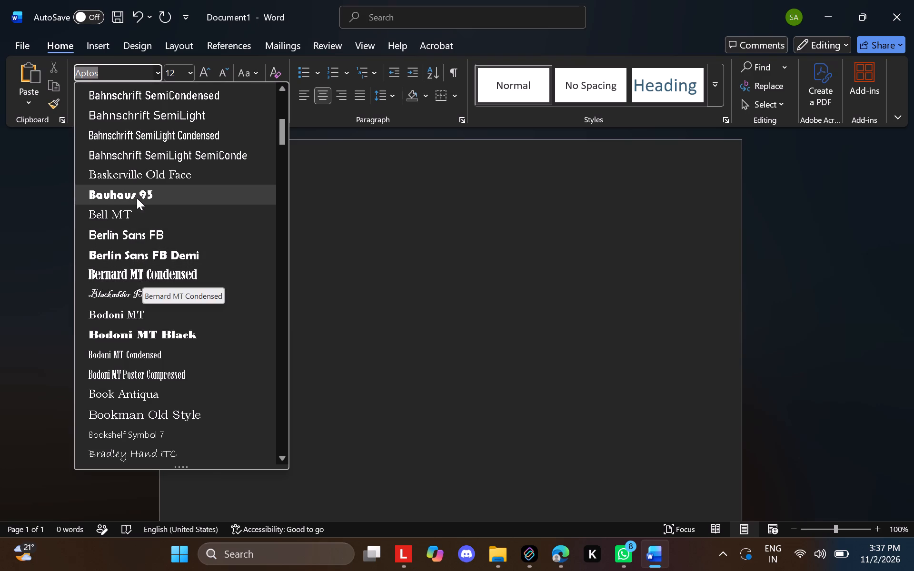
click(137, 211)
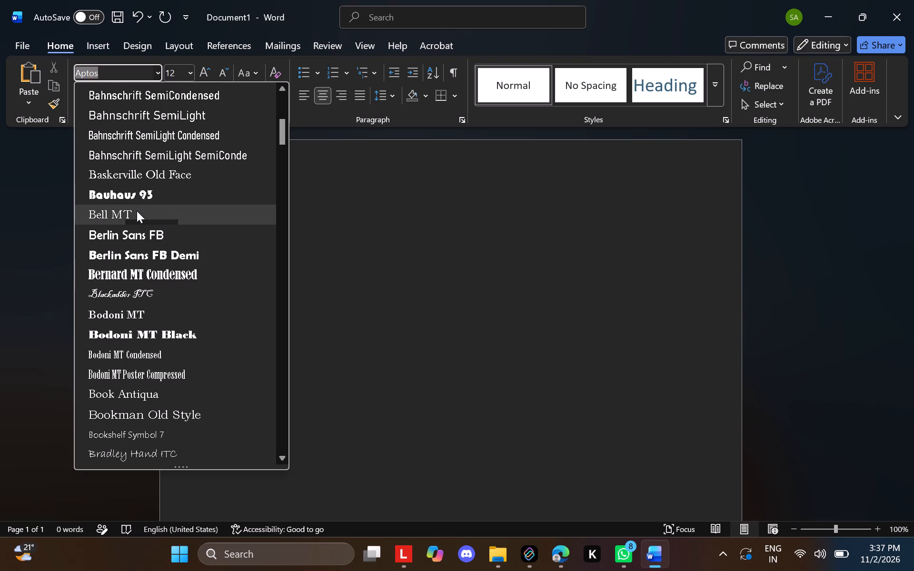
text(CER)
text(TIF)
text(ICATE)
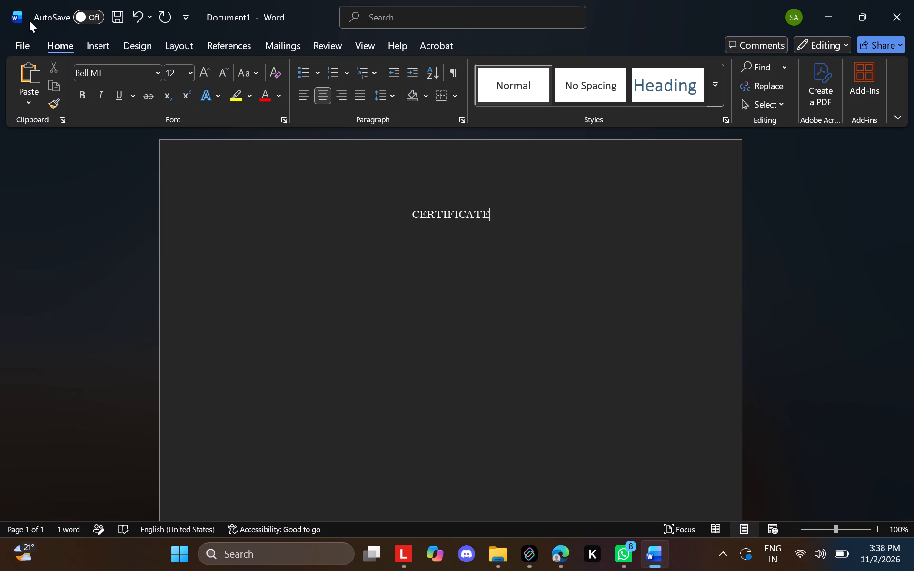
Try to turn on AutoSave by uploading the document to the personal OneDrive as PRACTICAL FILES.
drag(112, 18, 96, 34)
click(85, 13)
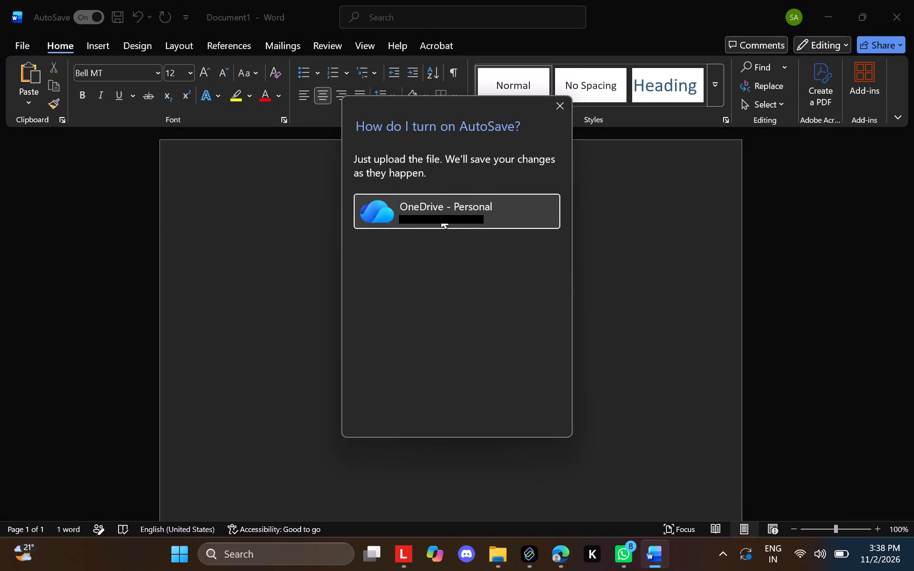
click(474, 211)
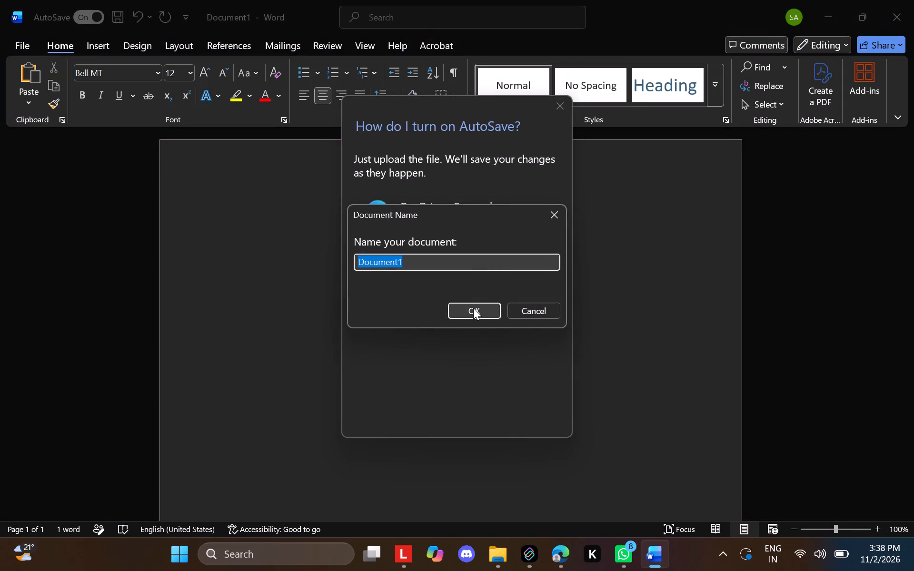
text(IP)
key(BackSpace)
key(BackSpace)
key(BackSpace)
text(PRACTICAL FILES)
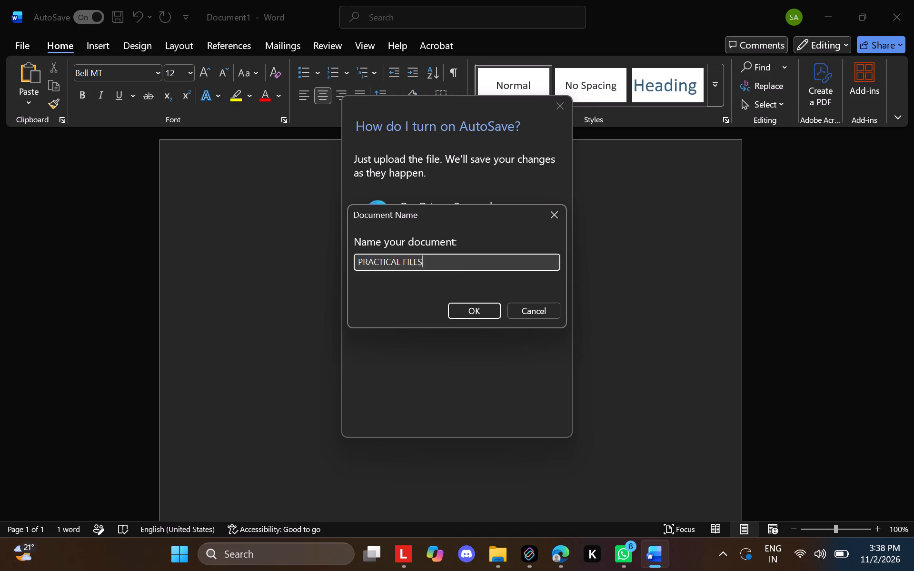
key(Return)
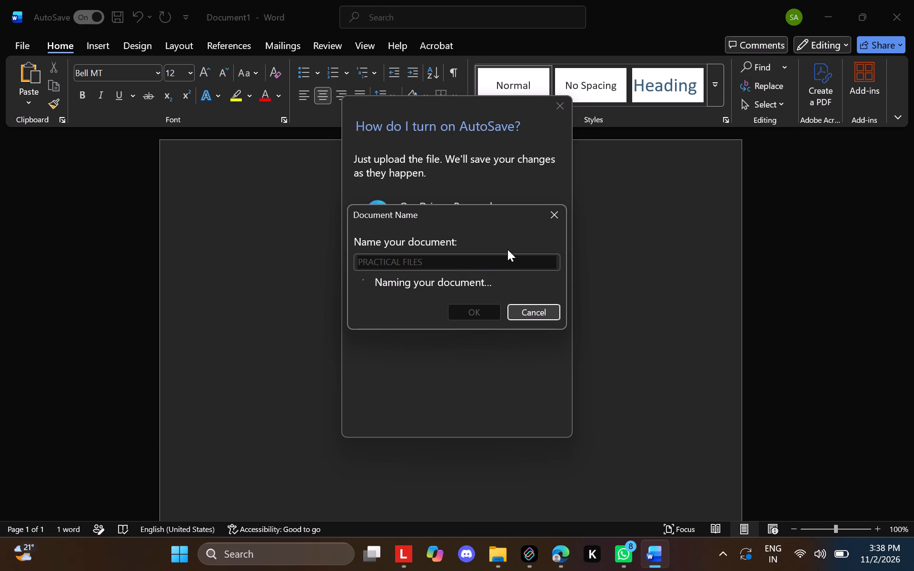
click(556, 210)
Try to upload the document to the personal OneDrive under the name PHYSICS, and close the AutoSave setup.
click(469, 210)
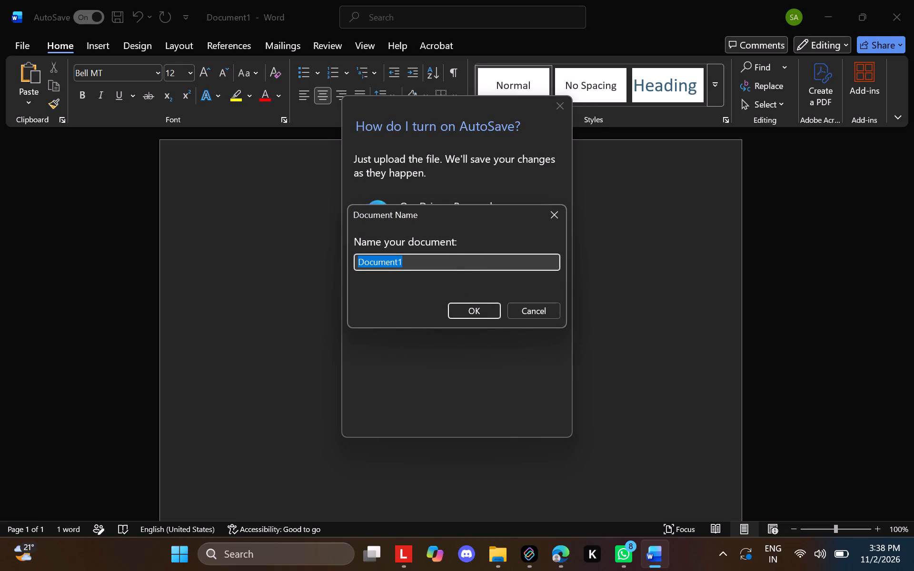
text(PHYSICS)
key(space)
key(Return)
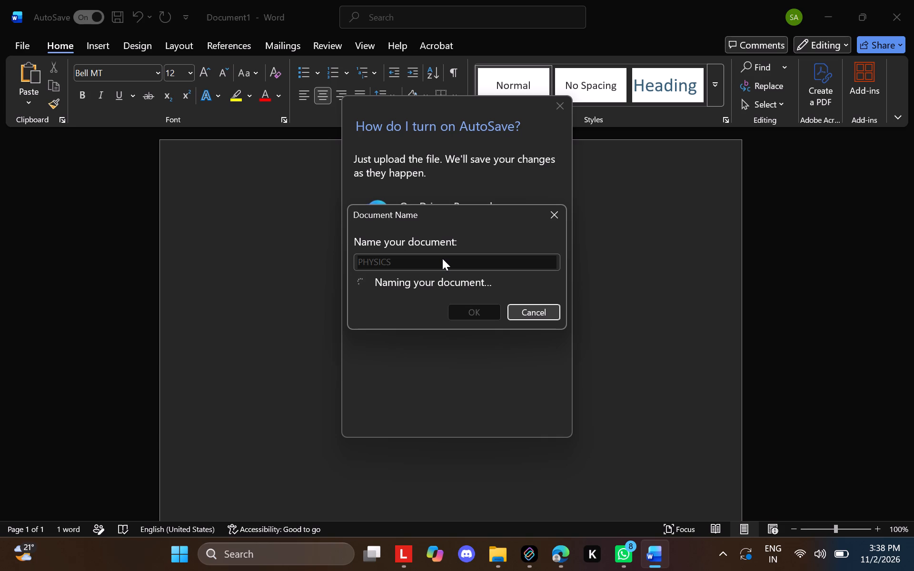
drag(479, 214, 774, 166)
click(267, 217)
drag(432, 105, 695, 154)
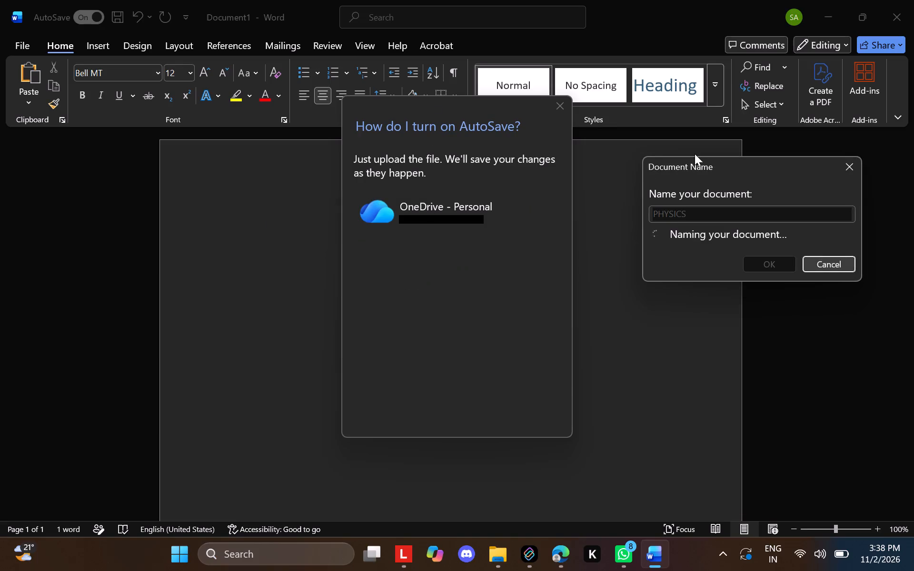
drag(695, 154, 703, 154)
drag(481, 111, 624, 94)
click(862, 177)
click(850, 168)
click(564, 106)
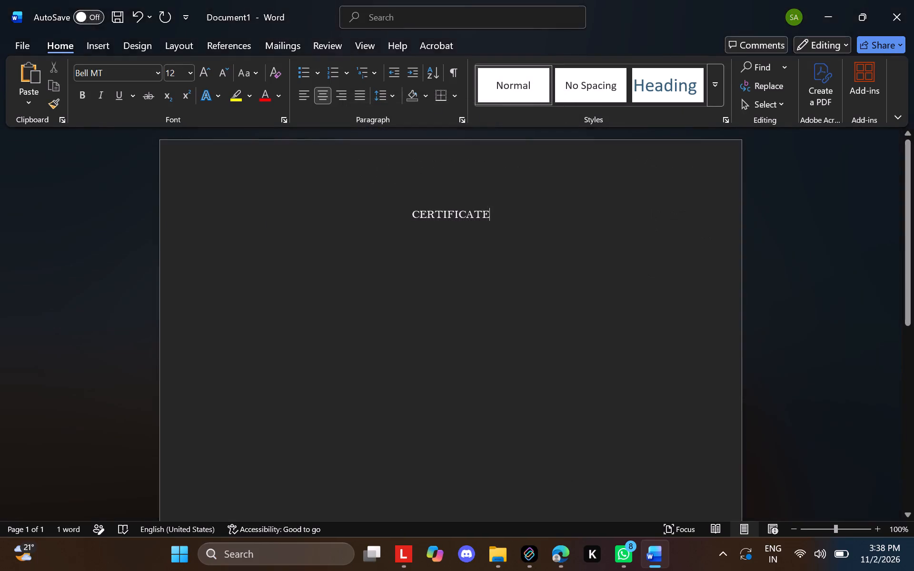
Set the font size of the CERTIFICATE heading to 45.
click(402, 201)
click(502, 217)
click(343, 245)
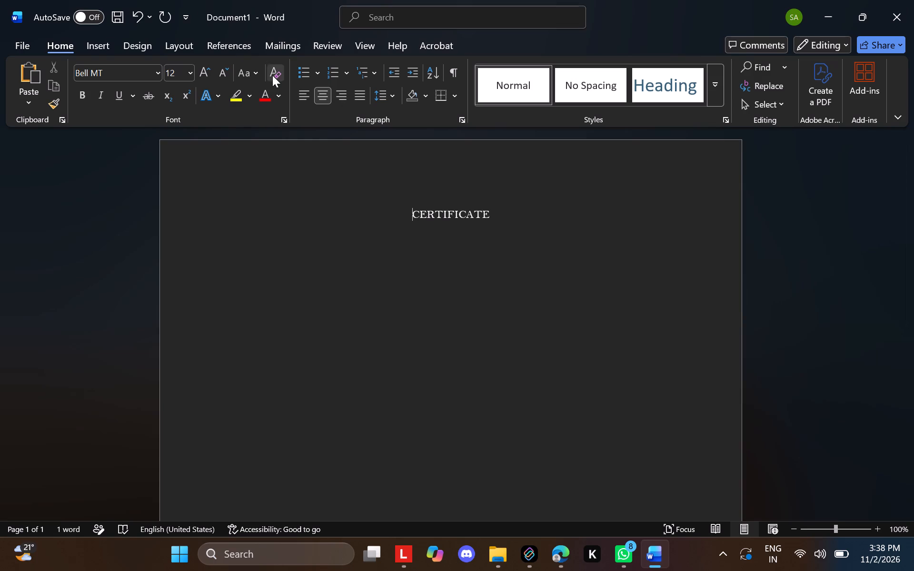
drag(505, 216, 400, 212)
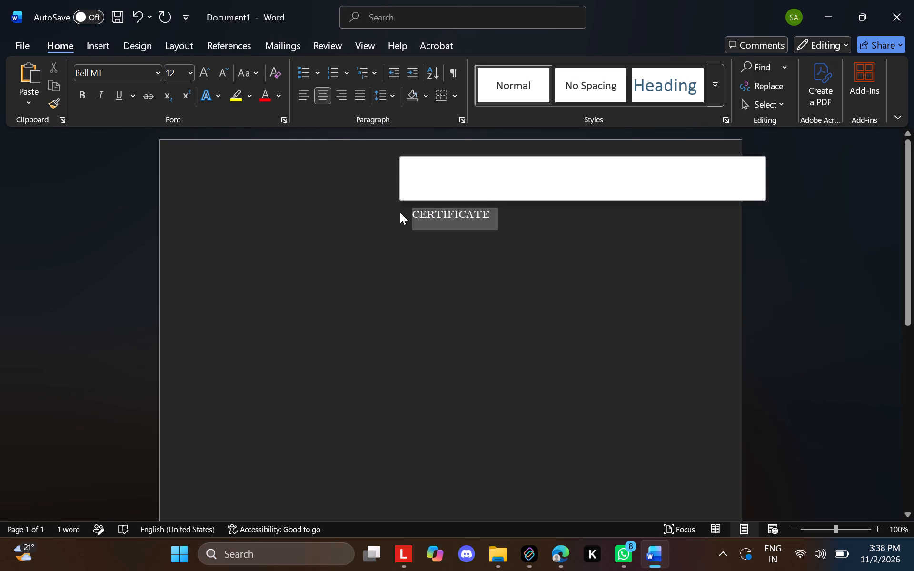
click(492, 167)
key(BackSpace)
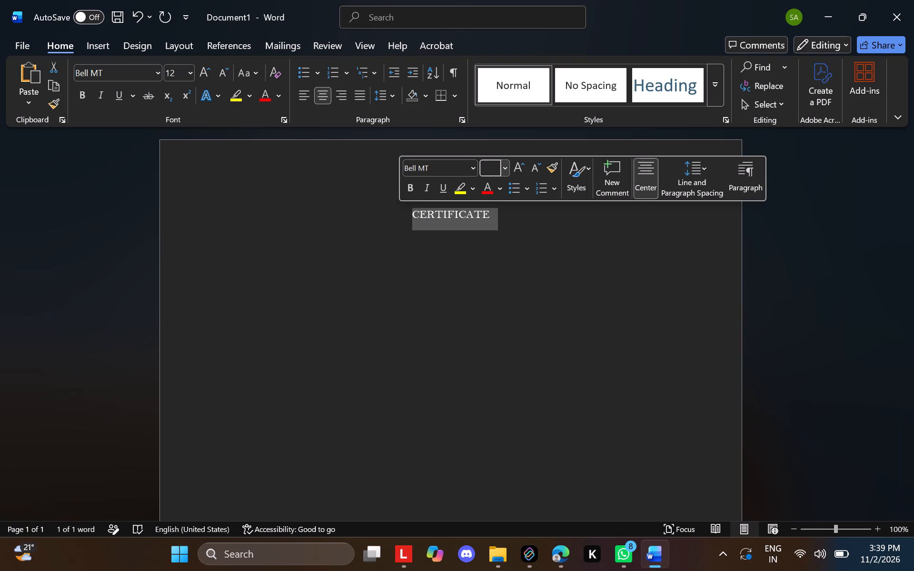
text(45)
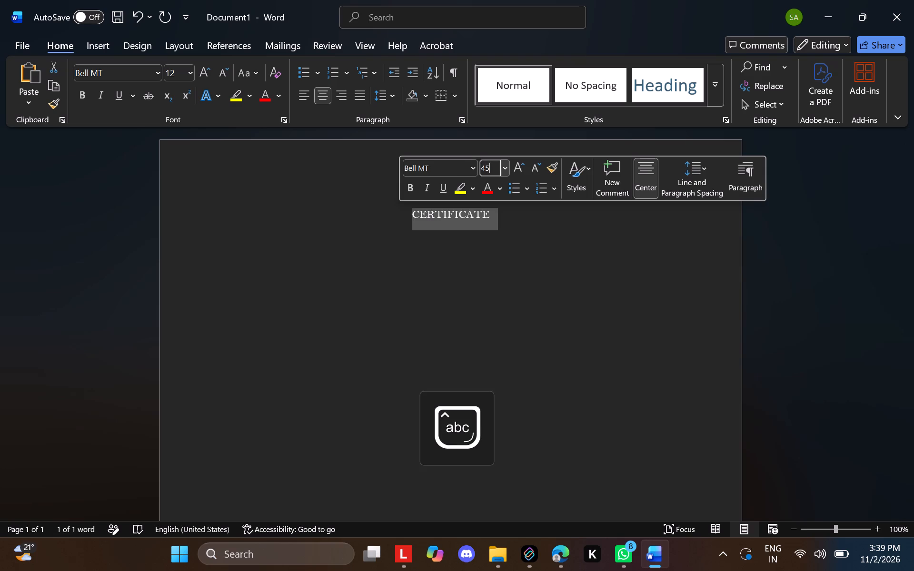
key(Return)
Set the font size of the CERTIFICATE heading to 35.
ctrl+scroll(369, 382, down, 5)
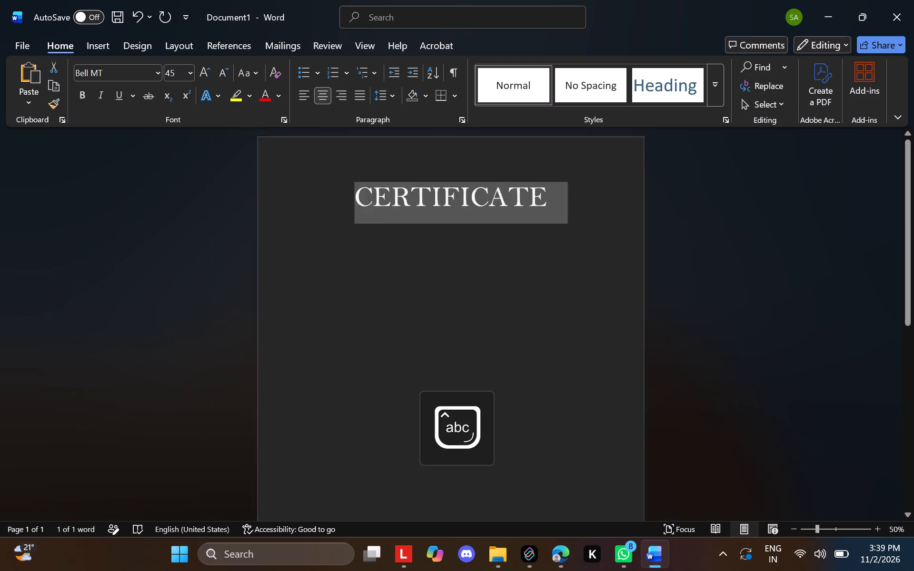
ctrl+scroll(369, 382, down, 1)
click(369, 382)
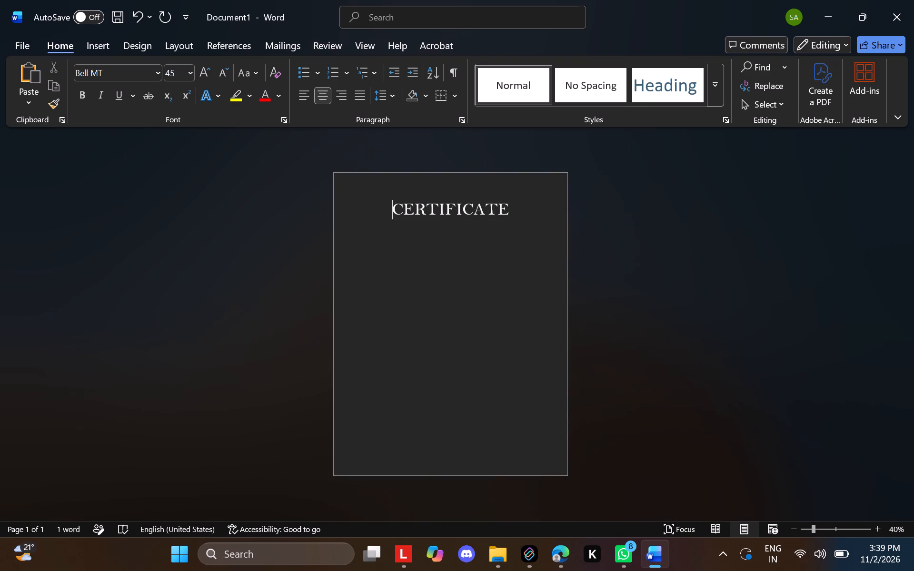
drag(500, 207, 377, 212)
click(500, 217)
drag(523, 206, 392, 204)
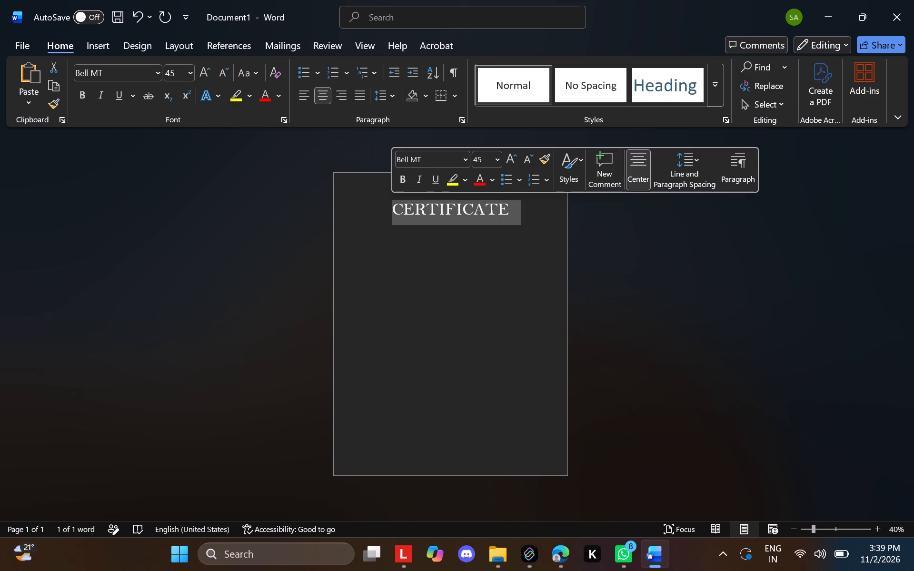
click(482, 158)
text(35)
key(Return)
click(488, 286)
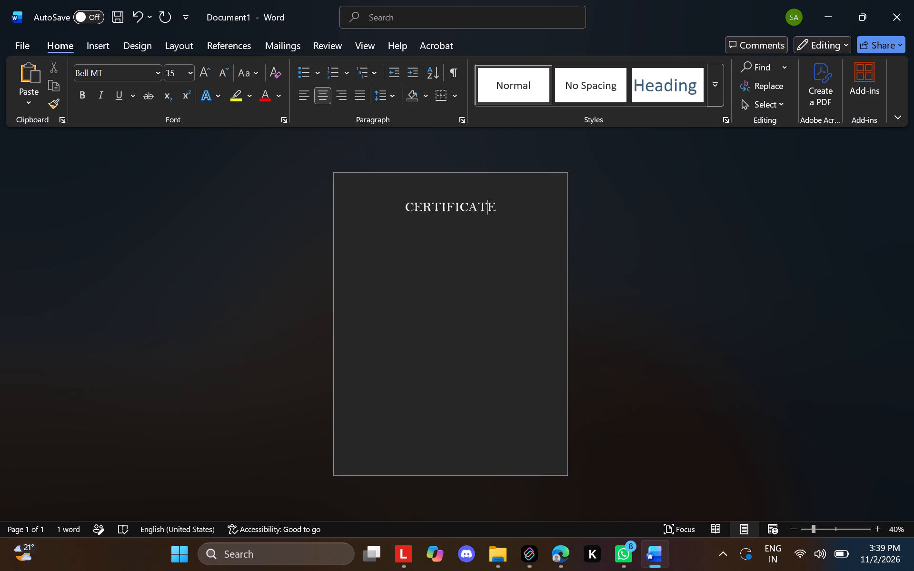
Start a new left-aligned line below the CERTIFICATE heading.
click(504, 207)
key(Return)
key(Return)
key(BackSpace)
key(BackSpace)
Set the font size of the empty line below the CERTIFICATE heading to 20.
click(187, 76)
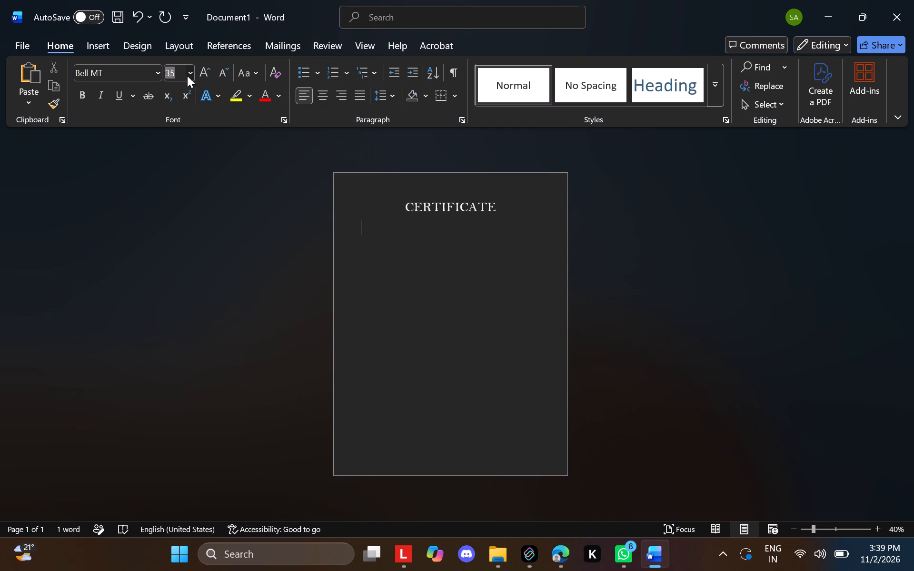
click(182, 217)
click(185, 73)
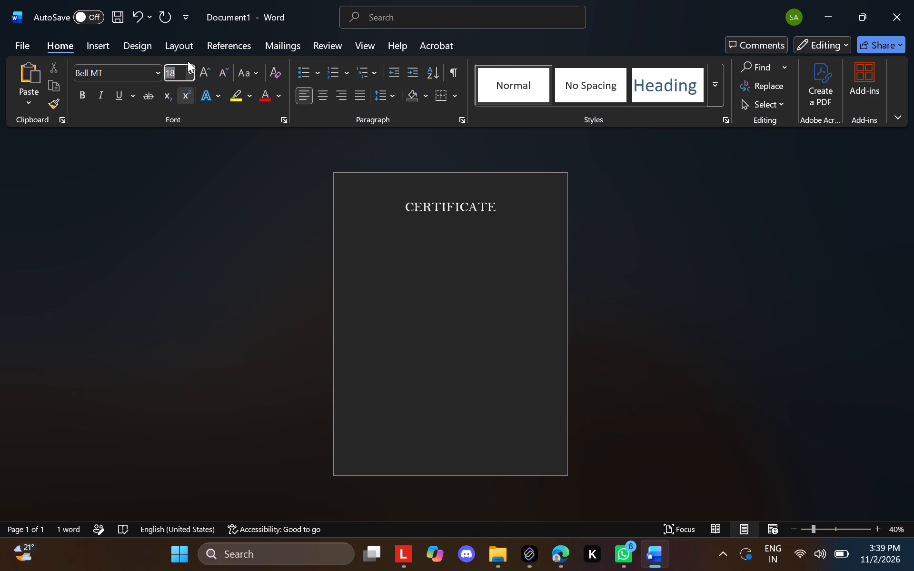
click(192, 71)
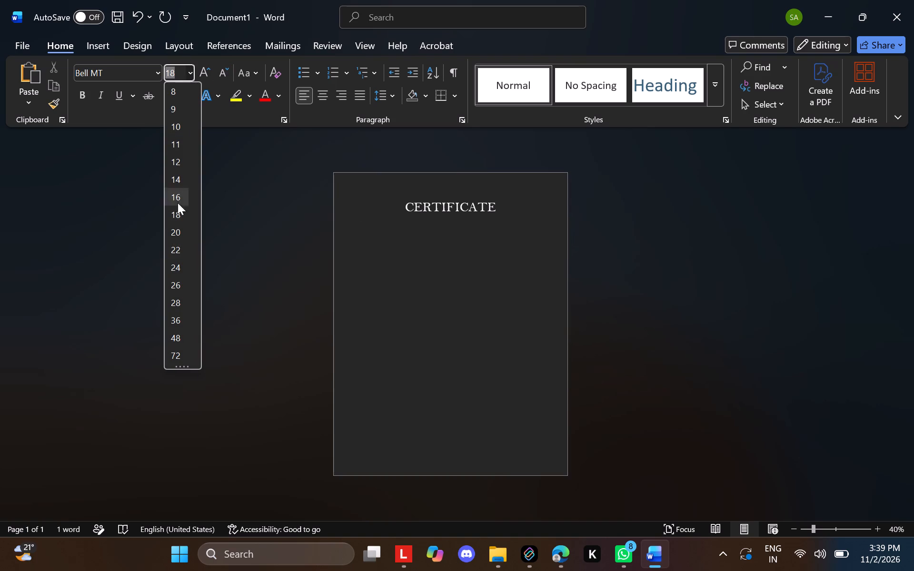
click(178, 232)
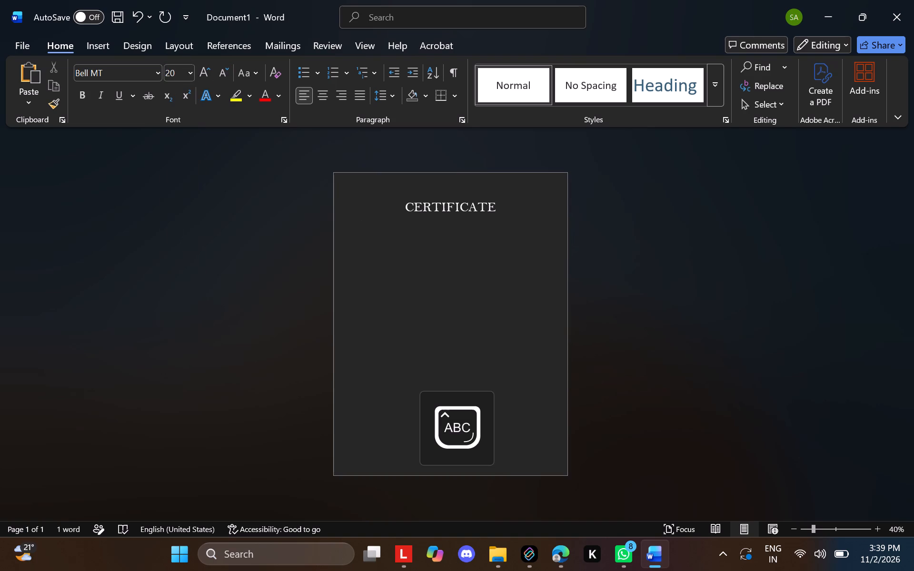
Begin the certificate text with "This is to certify that", the student's name, and "of class 12th Science".
key(BackSpace)
text(his)
key(space)
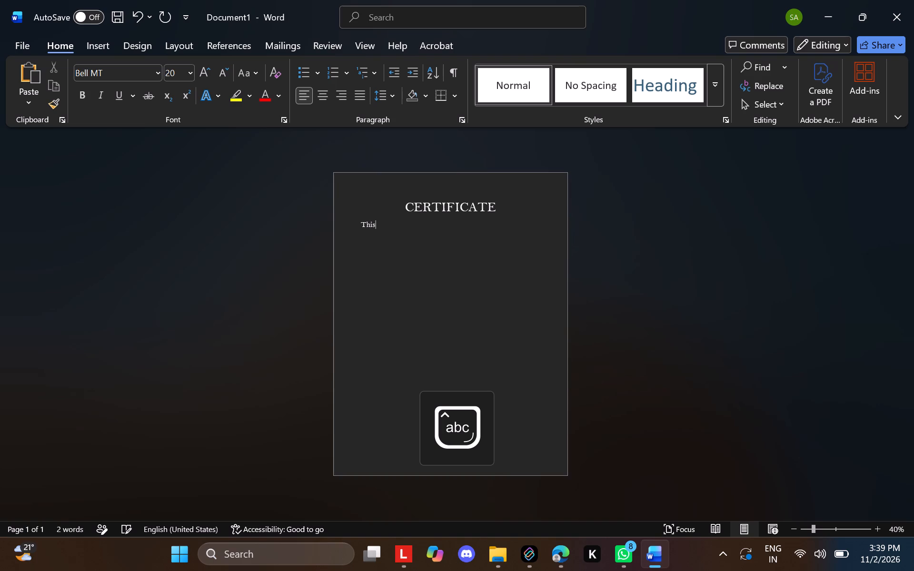
text(is to certify)
key(space)
text(ta)
key(BackSpace)
text(of class 12th)
key(space)
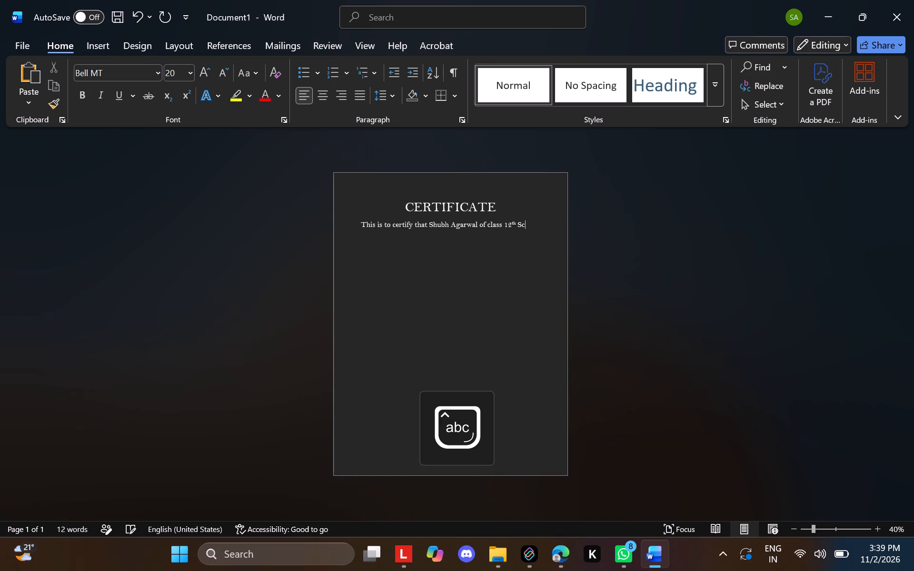
text(ience)
key(space)
Continue the sentence after Science with ", has successfully completed their physics project on the topic:".
key(BackSpace)
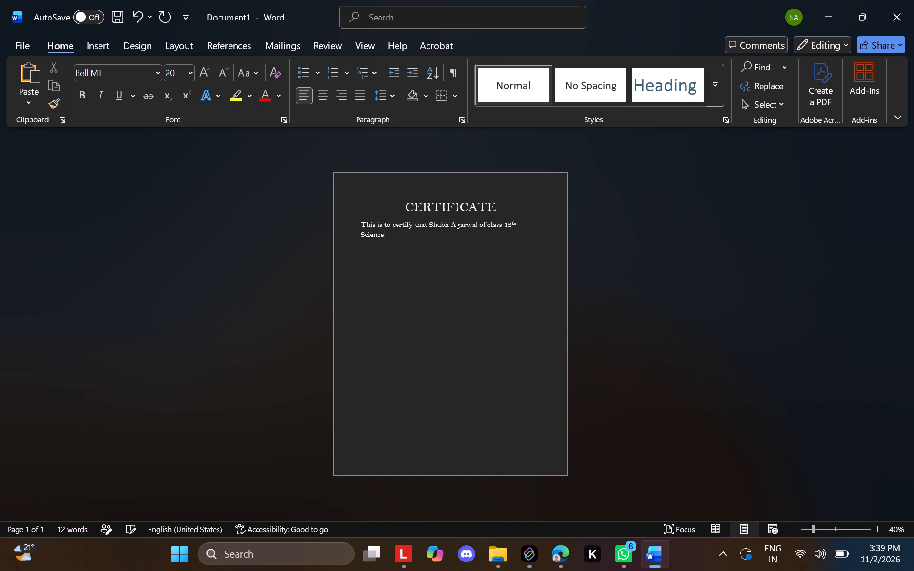
text(,)
key(space)
text(has)
key(space)
text(successfully)
key(space)
text(completed)
key(space)
text(their phys)
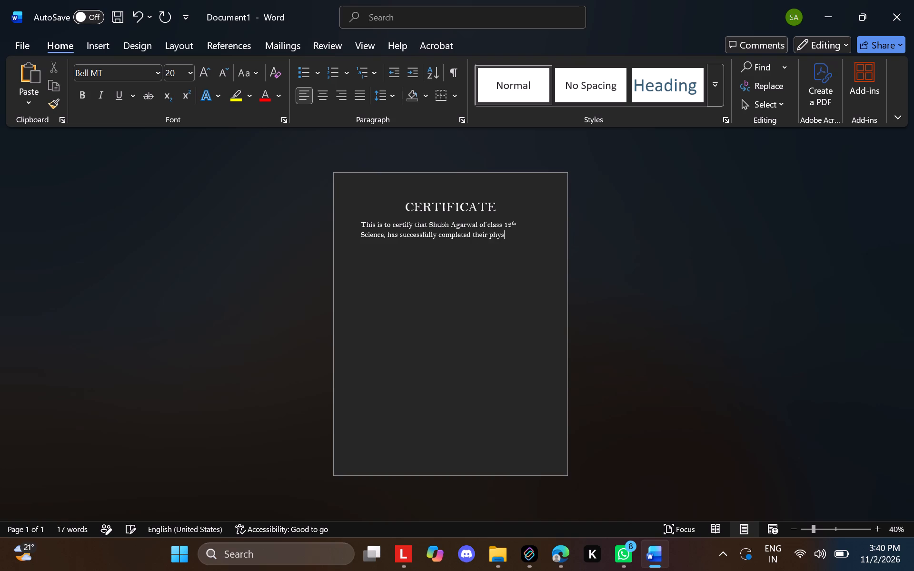
text(ics)
key(space)
text(project on the tp)
key(BackSpace)
text(opic)
key(shift+colon)
Write "The study earth" as the project topic on a new line below the certificate sentence.
key(Return)
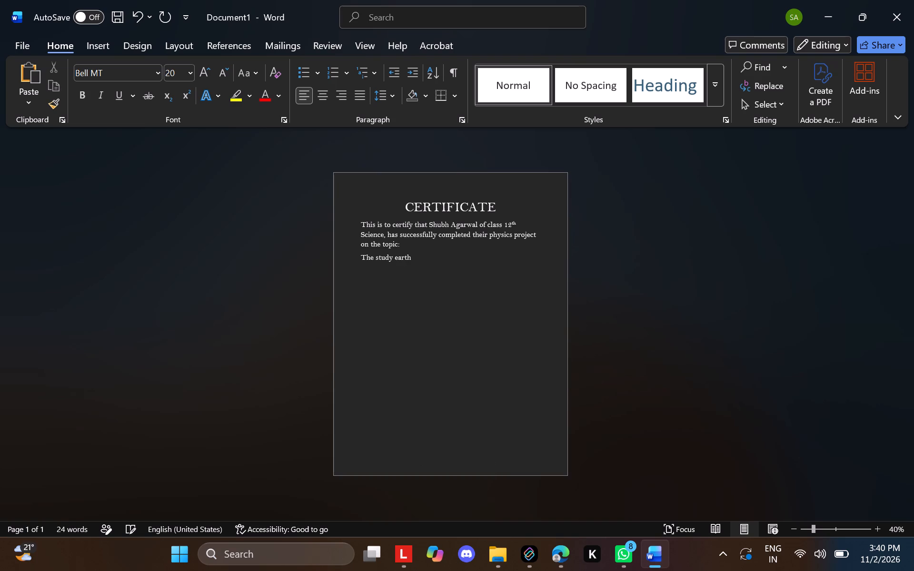
text(s)
key(space)
key(BackSpace)
key(BackSpace)
Go back into the topic line "The study earth", toward its first words, to revise the wording.
key(Left)
key(Left)
key(Left)
key(Left)
key(Left)
key(Left)
key(Left)
key(Left)
key(Left)
key(Left)
key(Left)
key(Left)
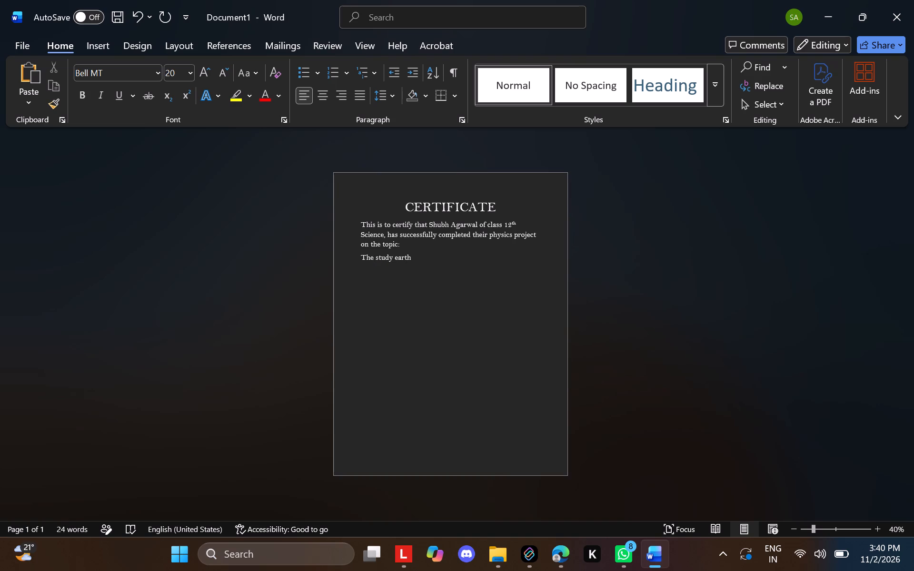
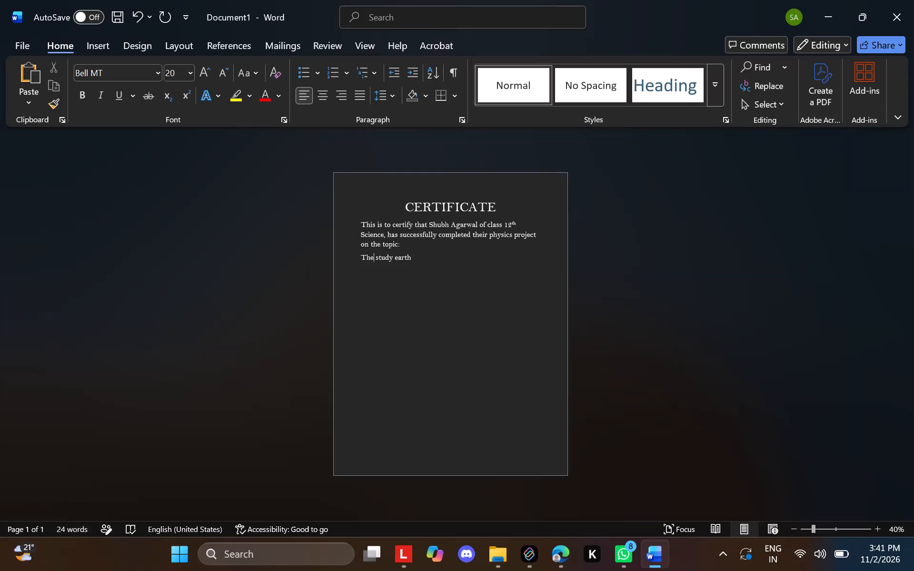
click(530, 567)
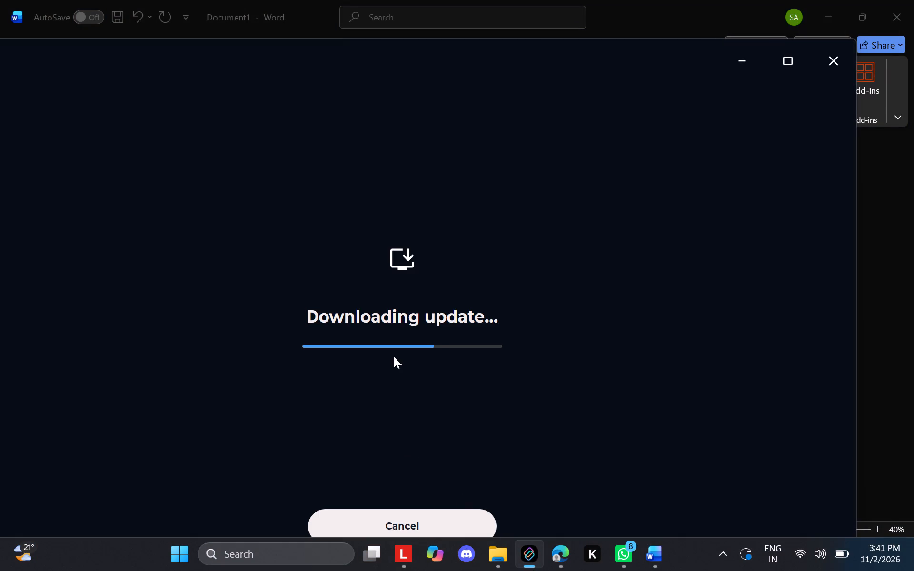
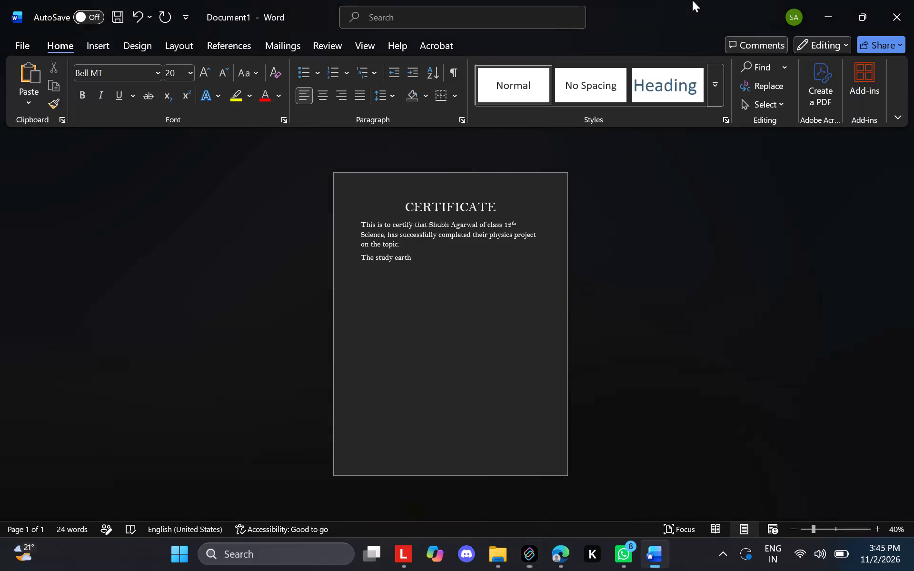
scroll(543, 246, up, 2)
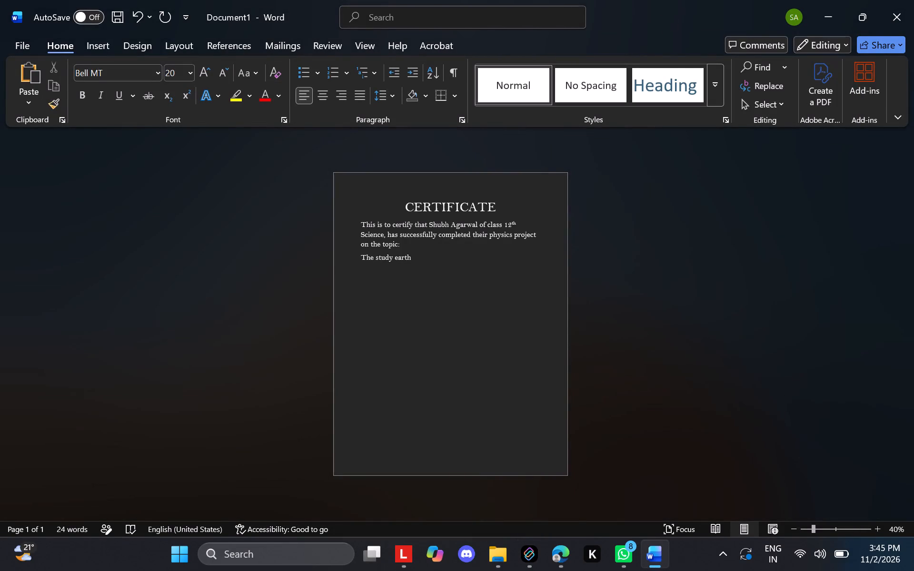
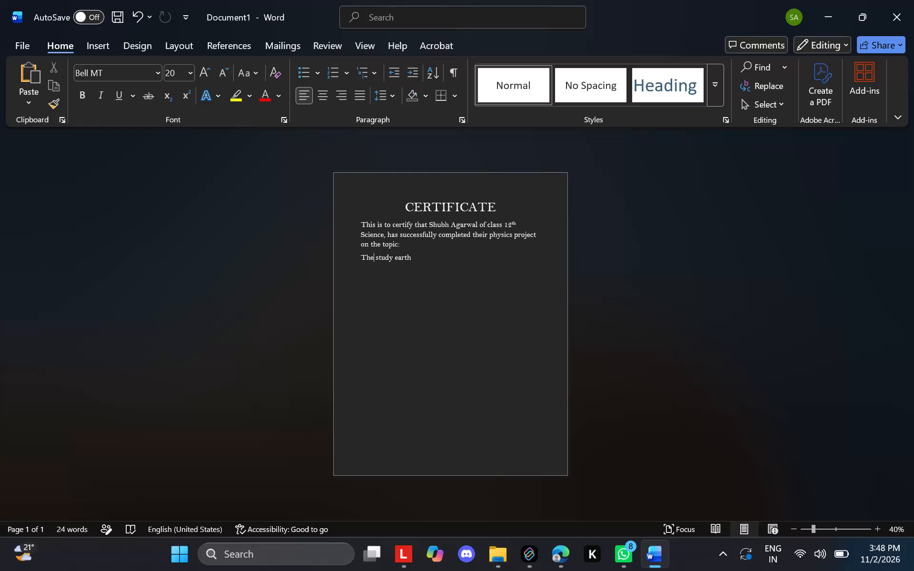
Minimize the Word window containing the certificate document.
click(825, 0)
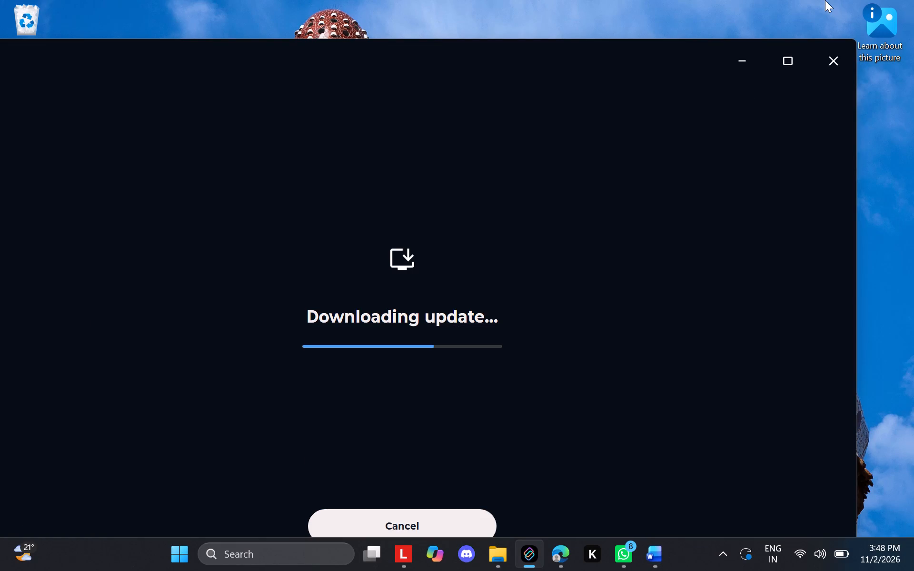
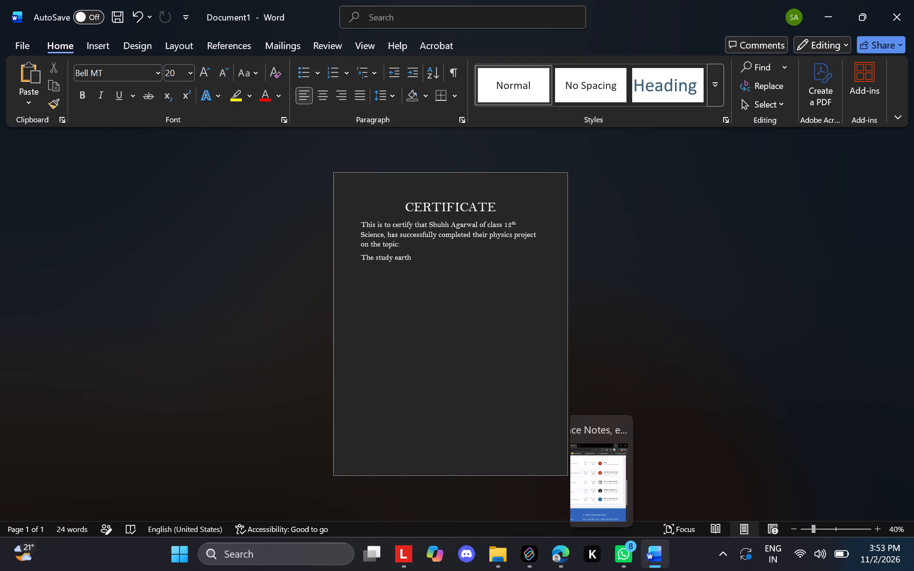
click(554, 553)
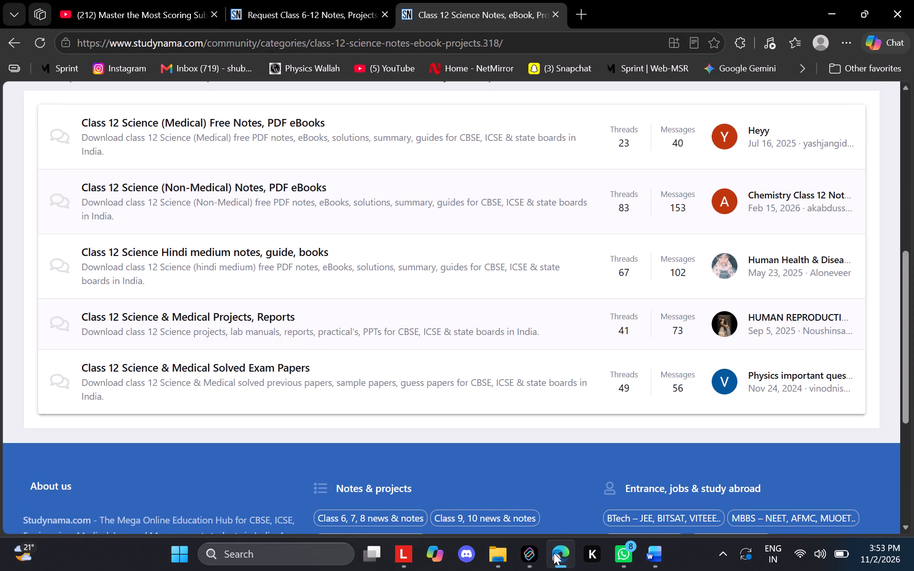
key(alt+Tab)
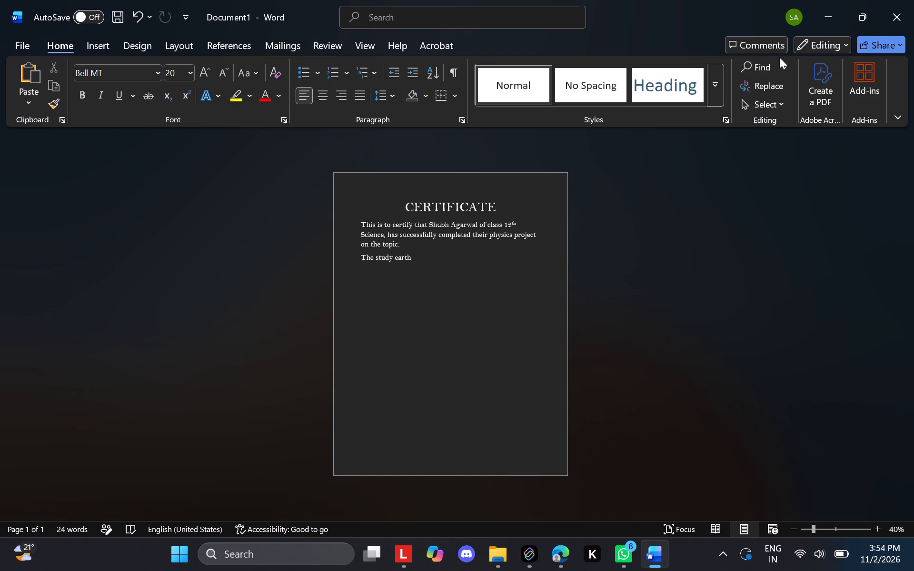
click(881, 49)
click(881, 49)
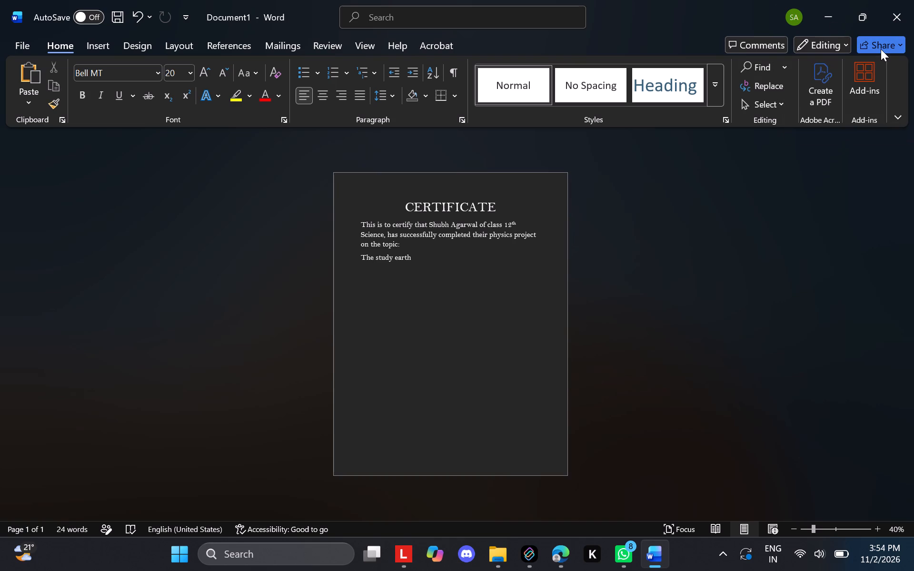
Save the certificate as a Word document named CERTIFICATE in this PC's Documents folder.
click(118, 15)
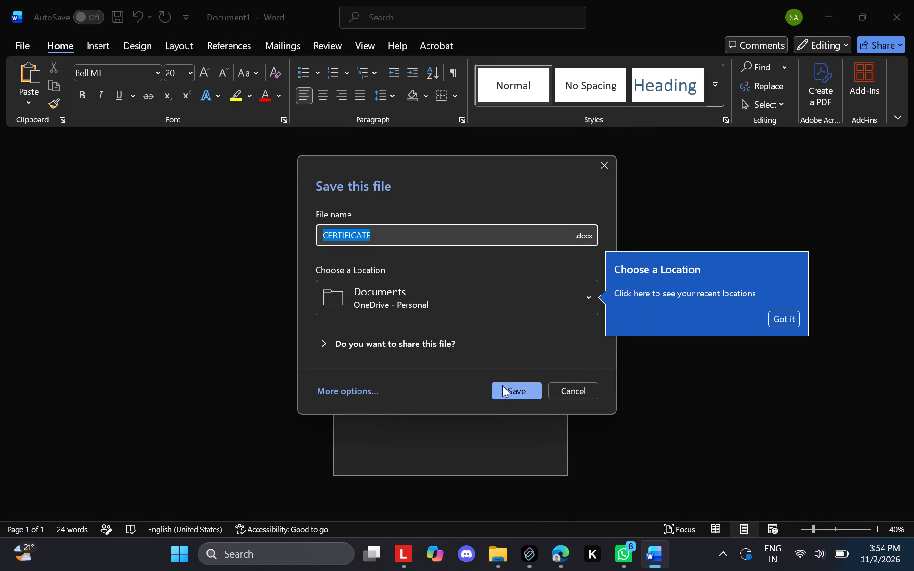
click(507, 302)
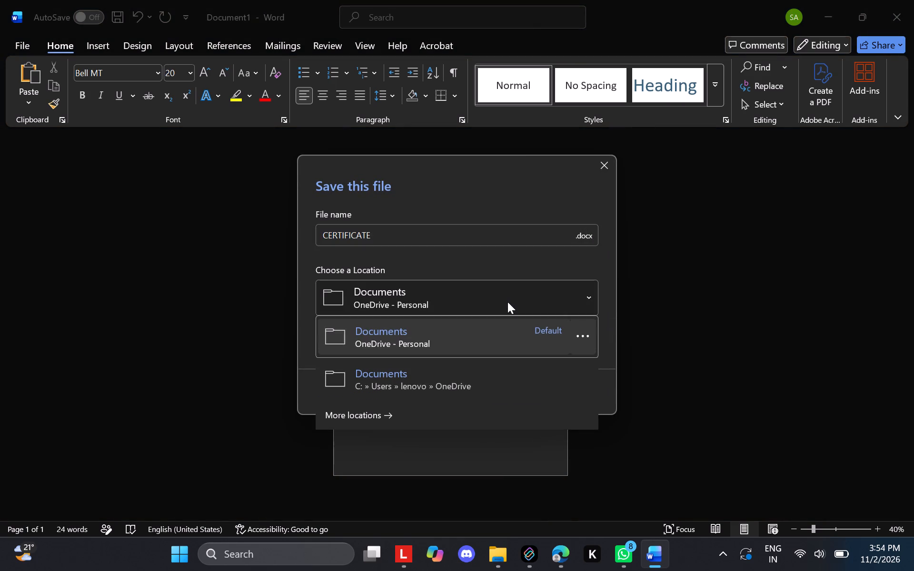
click(436, 385)
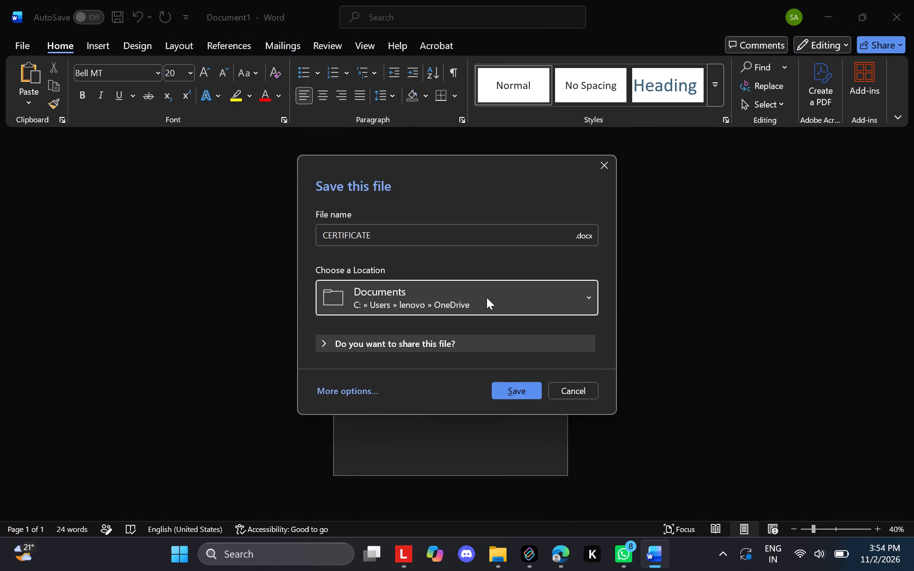
click(487, 297)
scroll(409, 379, down, 3)
click(320, 414)
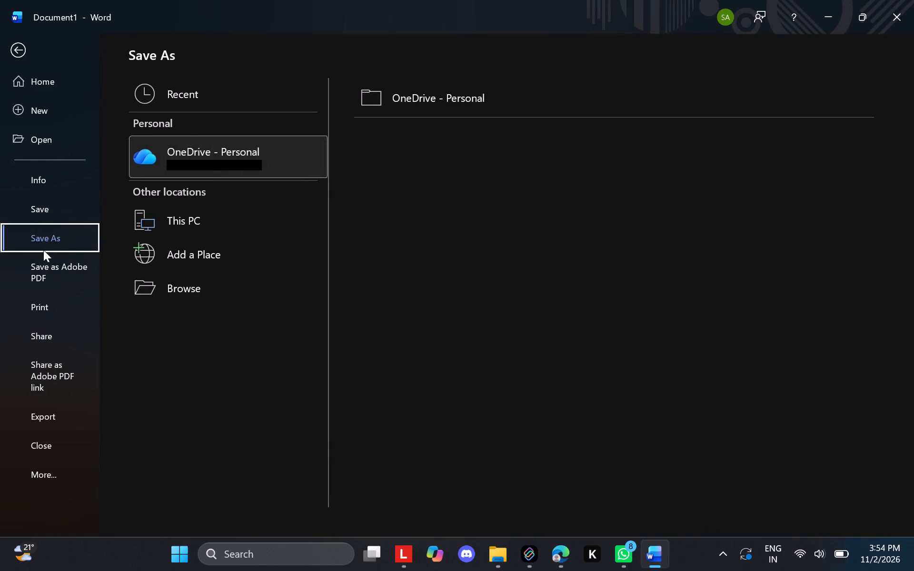
click(53, 233)
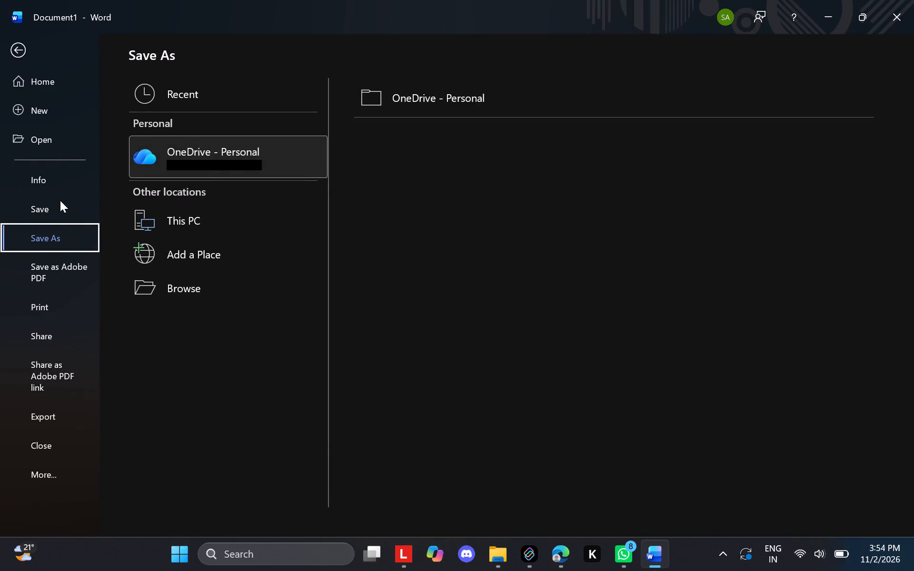
click(60, 200)
click(46, 223)
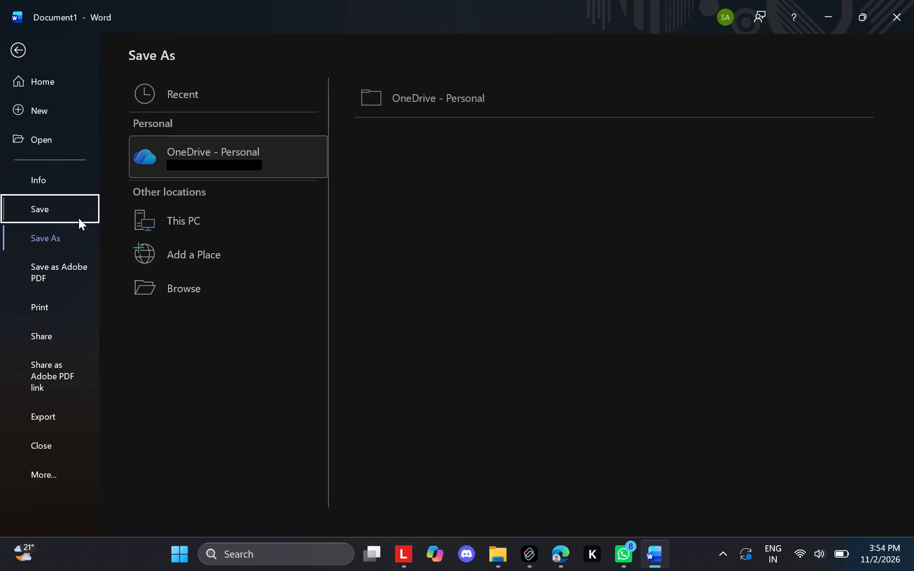
click(227, 217)
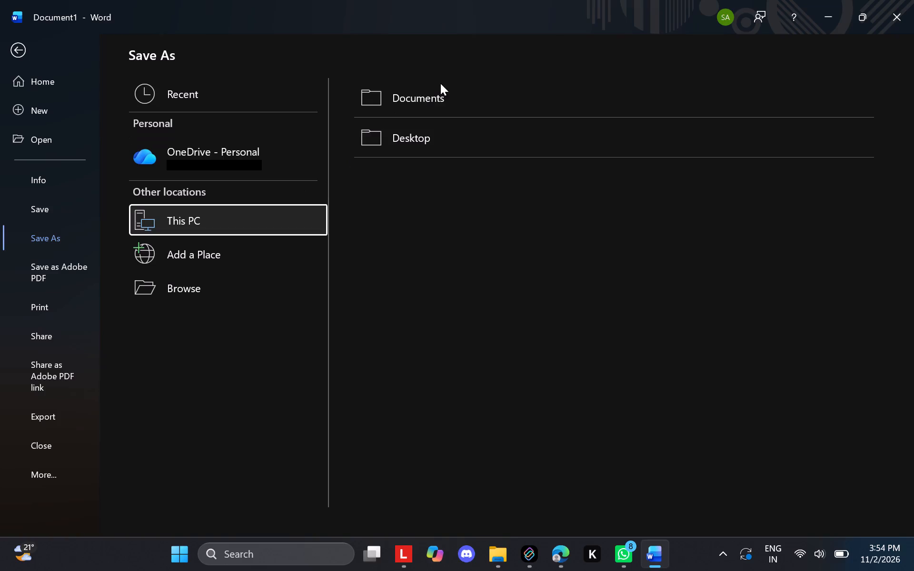
double_click(440, 83)
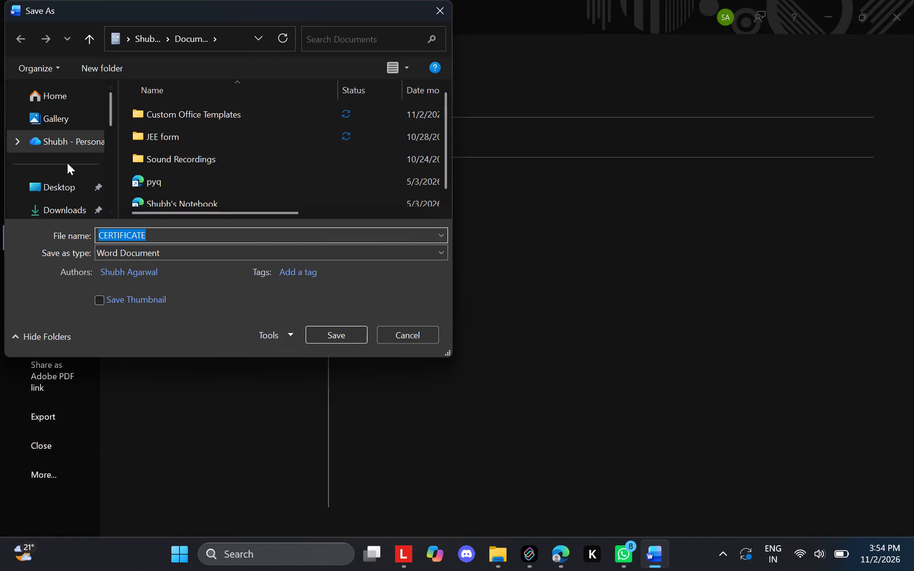
scroll(228, 152, down, 3)
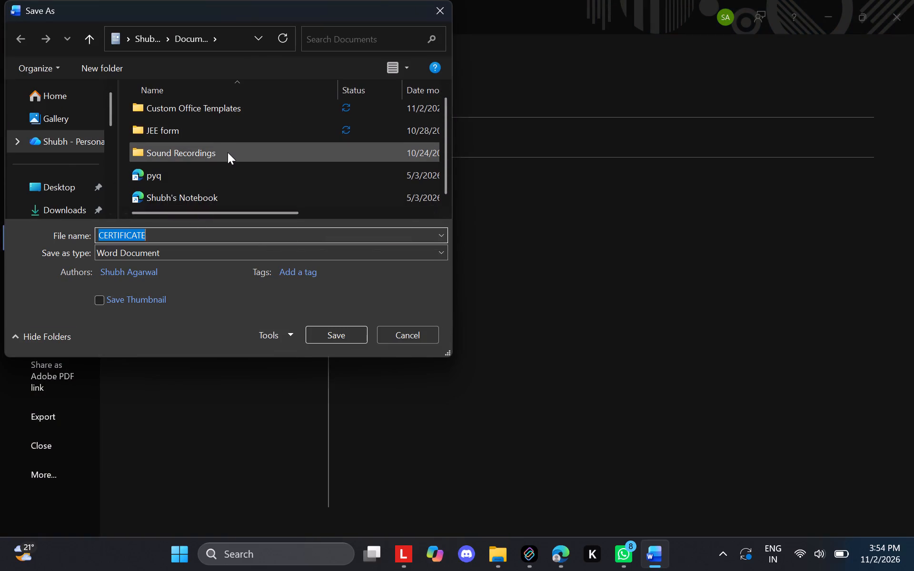
scroll(228, 152, down, 1)
click(352, 334)
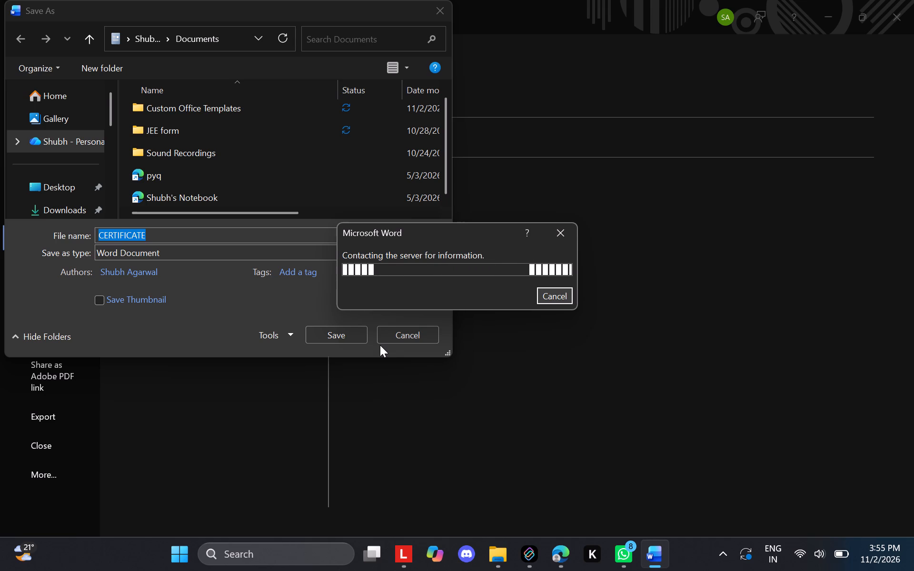
key(Tab)
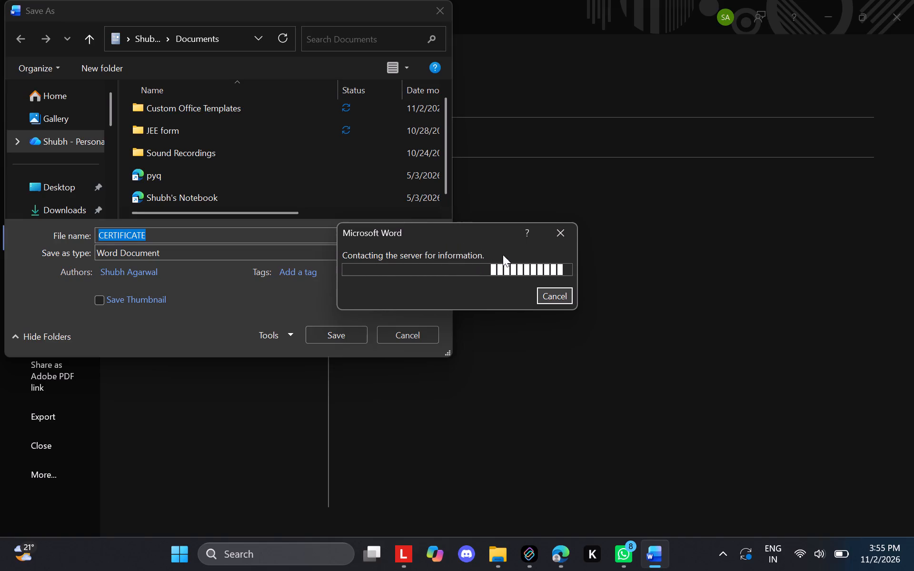
click(559, 243)
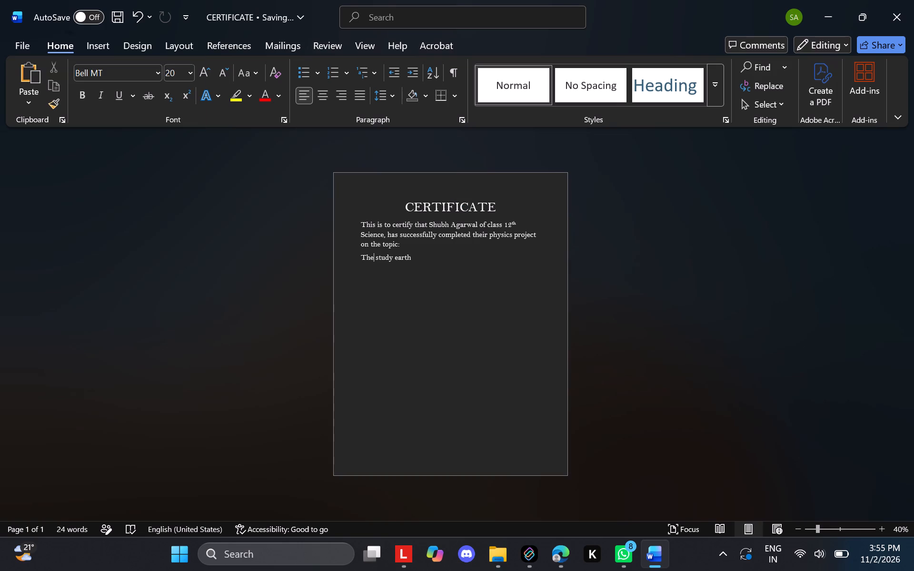
Close the CERTIFICATE document window.
click(23, 16)
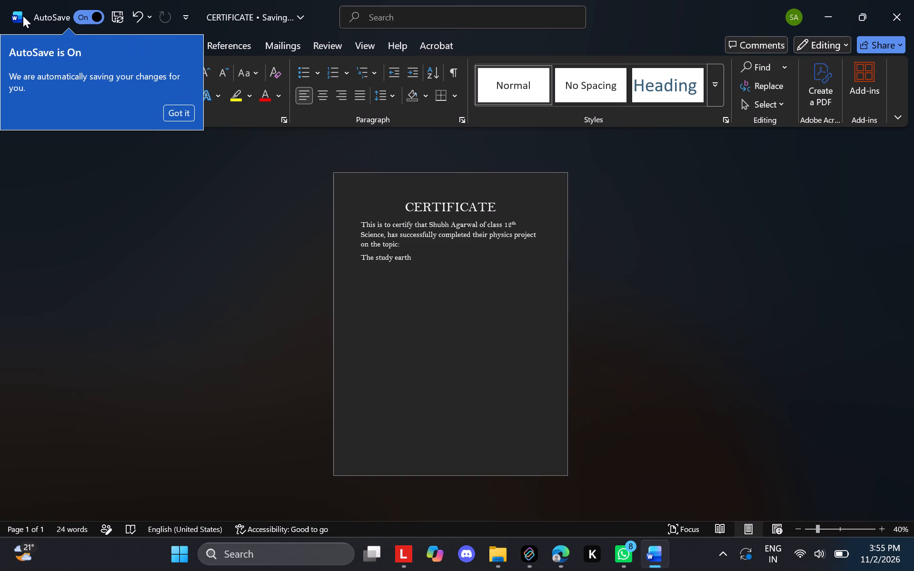
double_click(23, 16)
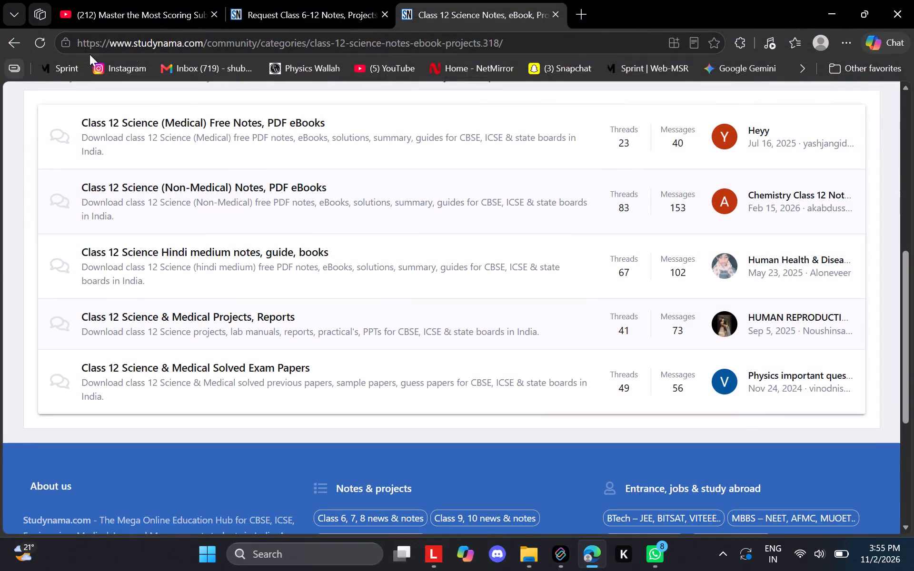
Switch to File Explorer, reopen the CERTIFICATE file from the Documents folder in Word and dismiss the AutoSave tip.
click(520, 555)
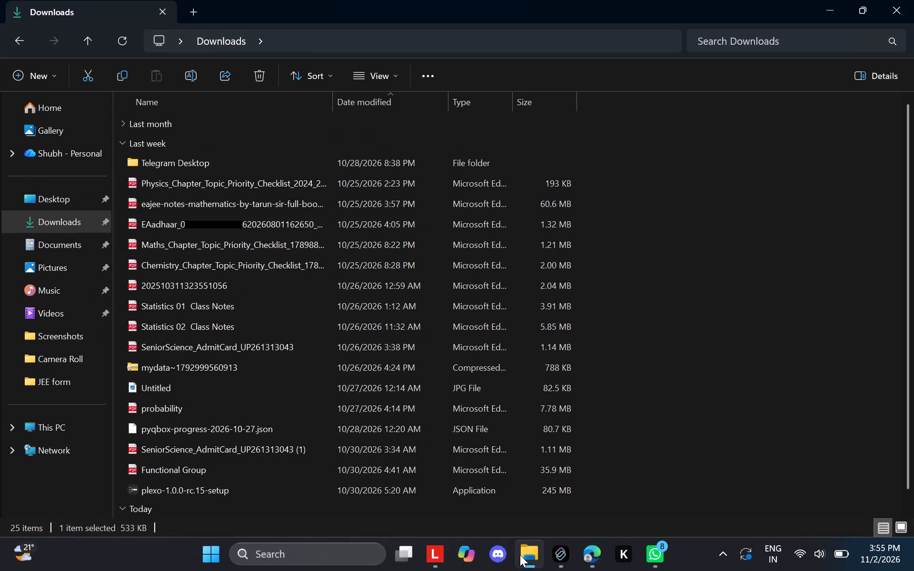
click(28, 235)
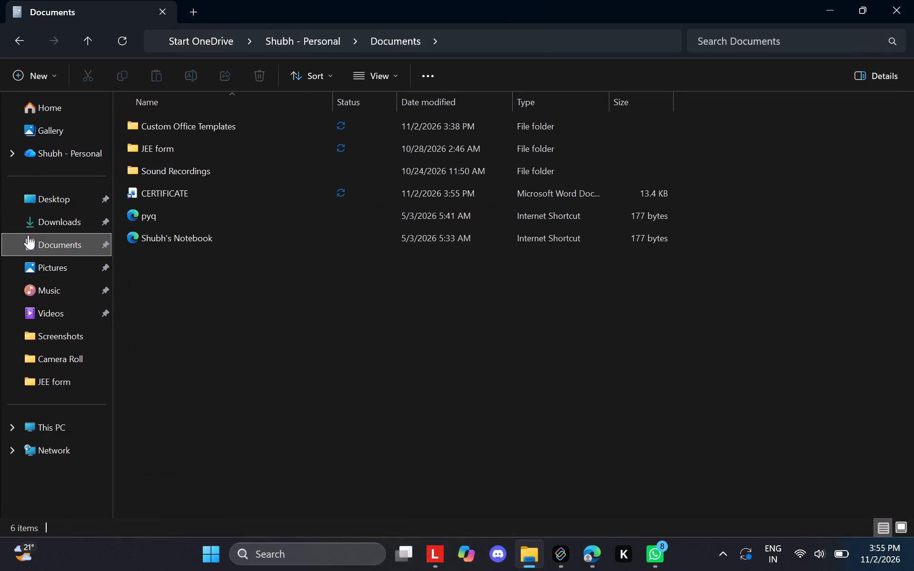
double_click(202, 193)
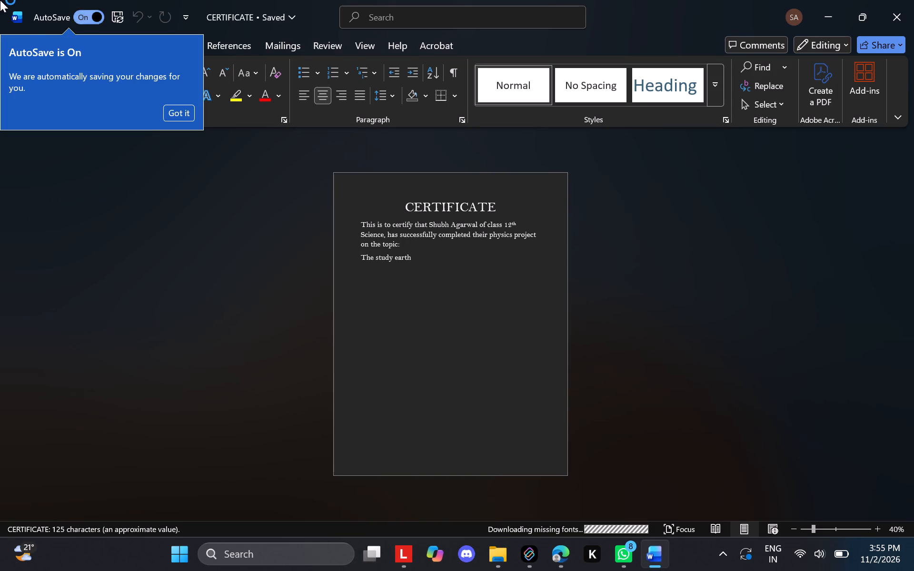
click(169, 111)
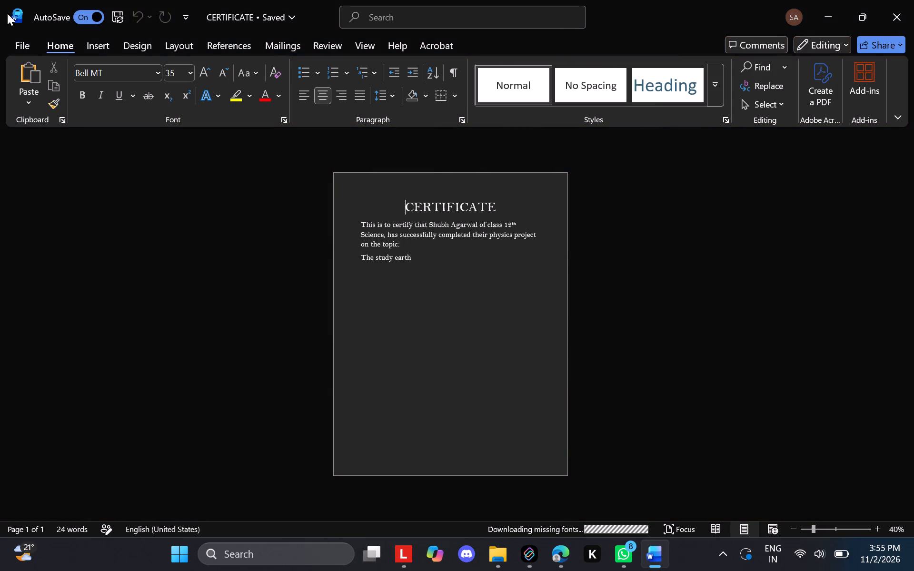
Check the certificate page in the print preview and return to the document.
click(22, 43)
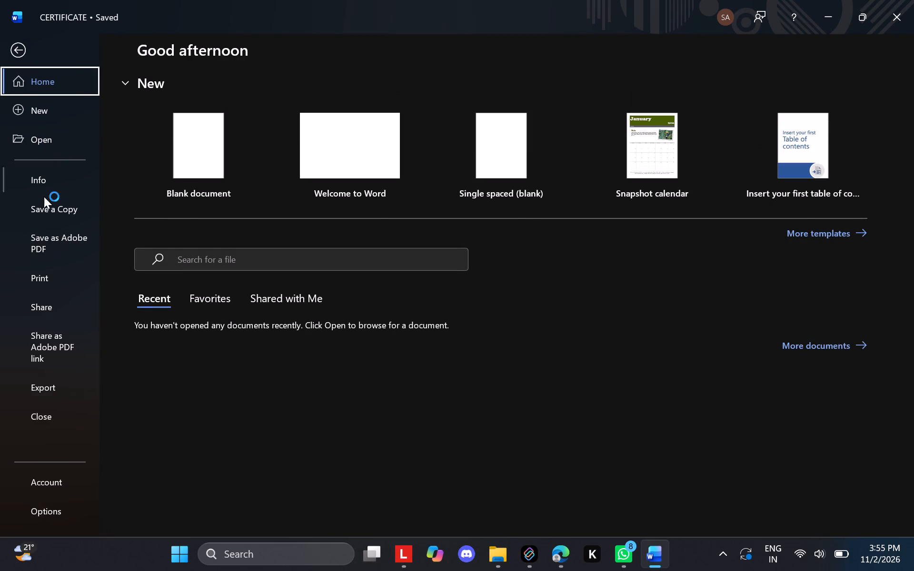
click(59, 286)
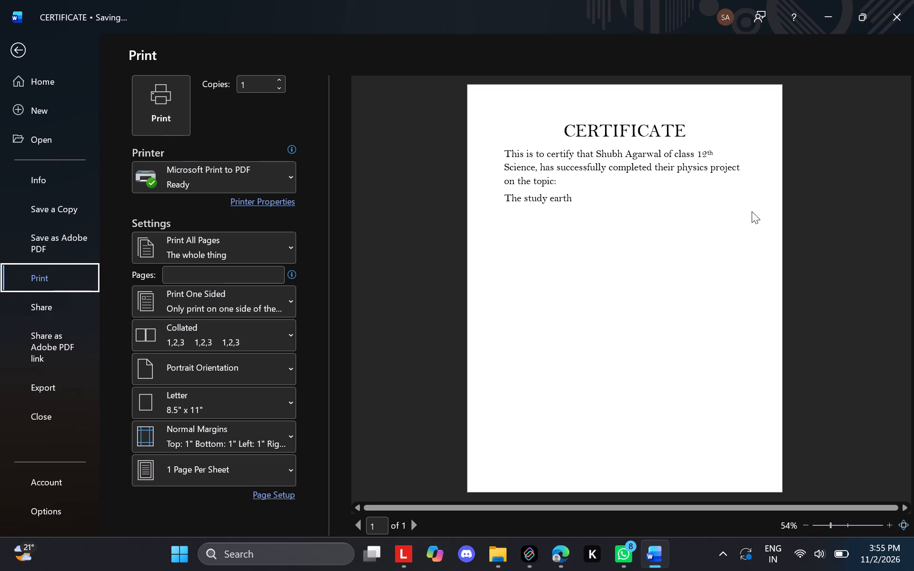
scroll(631, 233, down, 12)
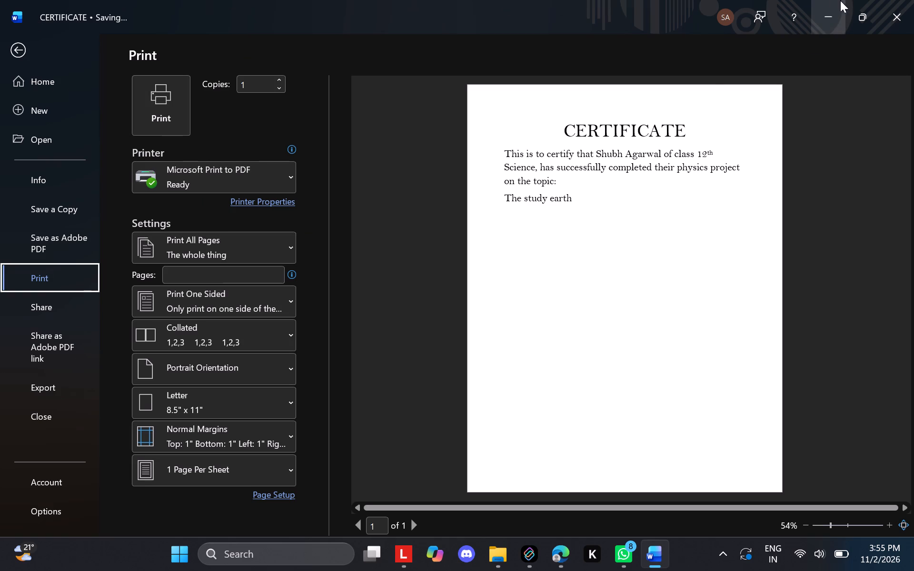
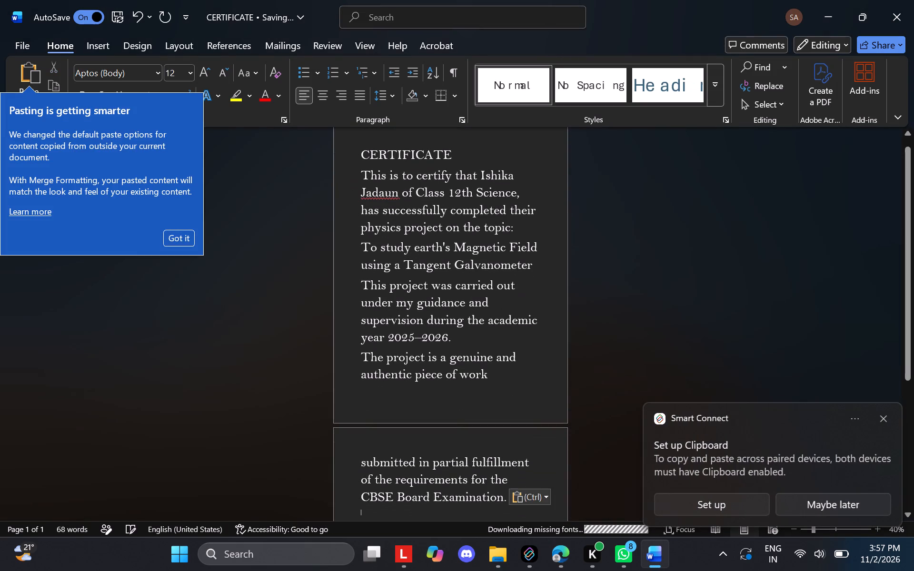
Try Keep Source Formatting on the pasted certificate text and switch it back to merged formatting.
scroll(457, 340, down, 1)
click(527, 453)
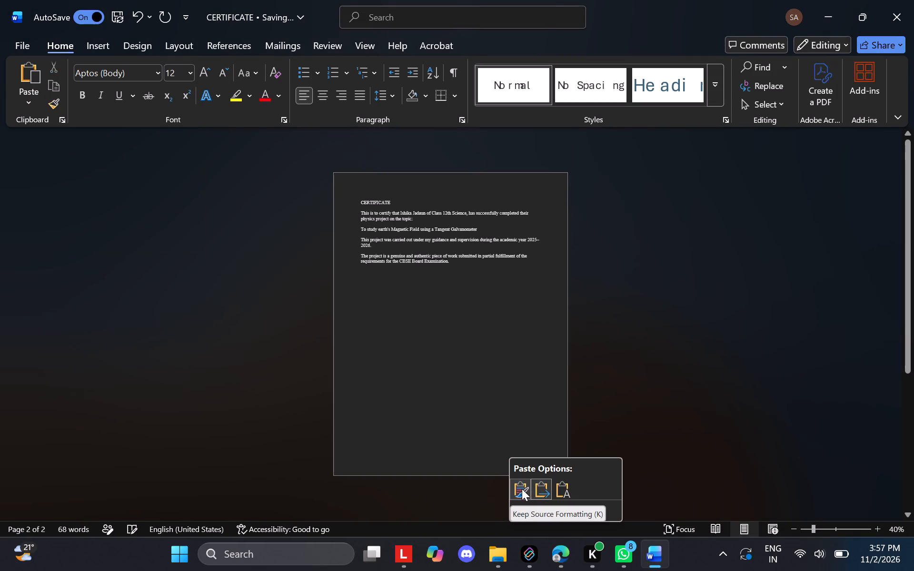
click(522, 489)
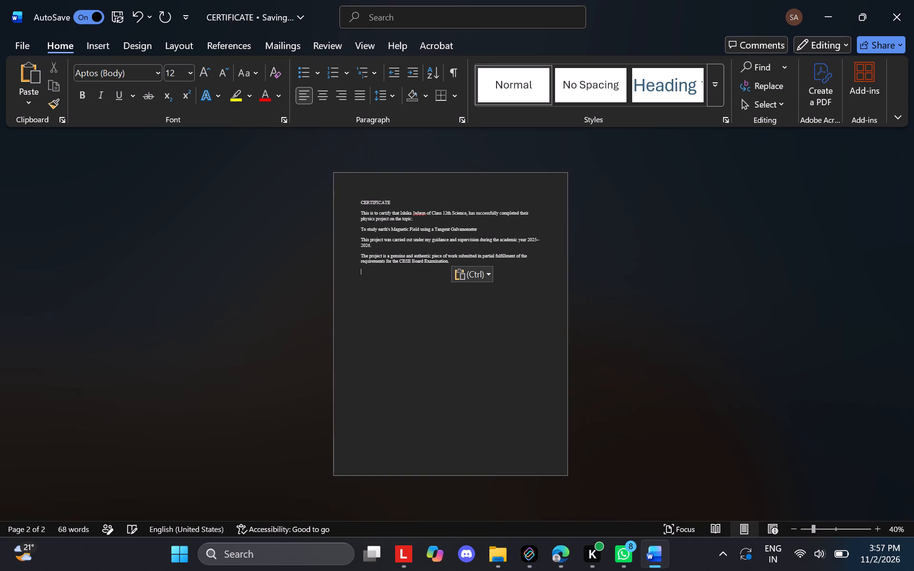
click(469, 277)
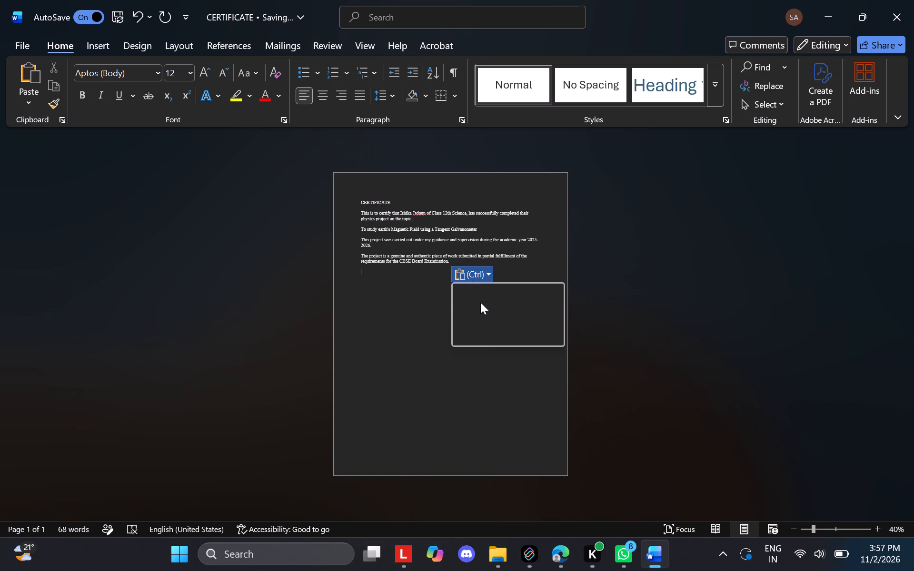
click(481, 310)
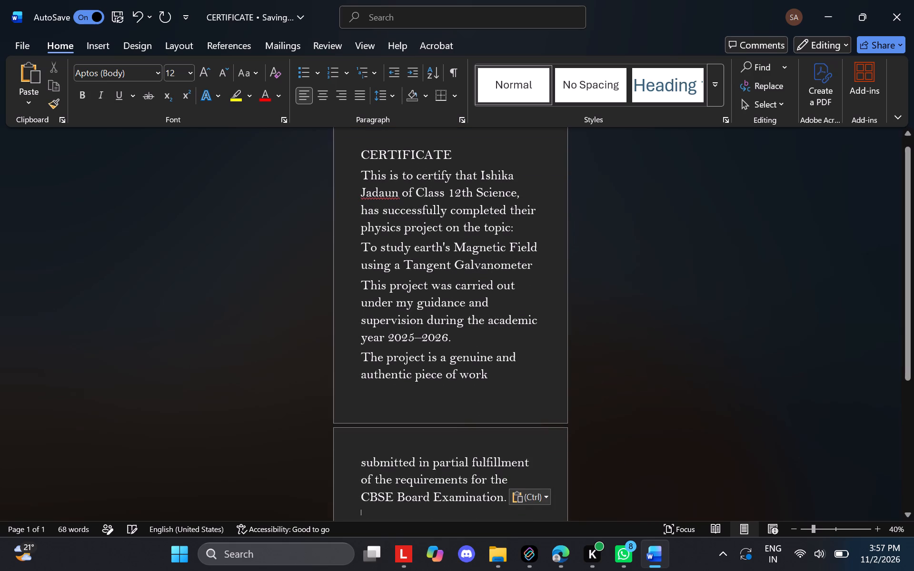
Centre the CERTIFICATE heading of the pasted text.
scroll(521, 458, down, 1)
drag(488, 511, 358, 217)
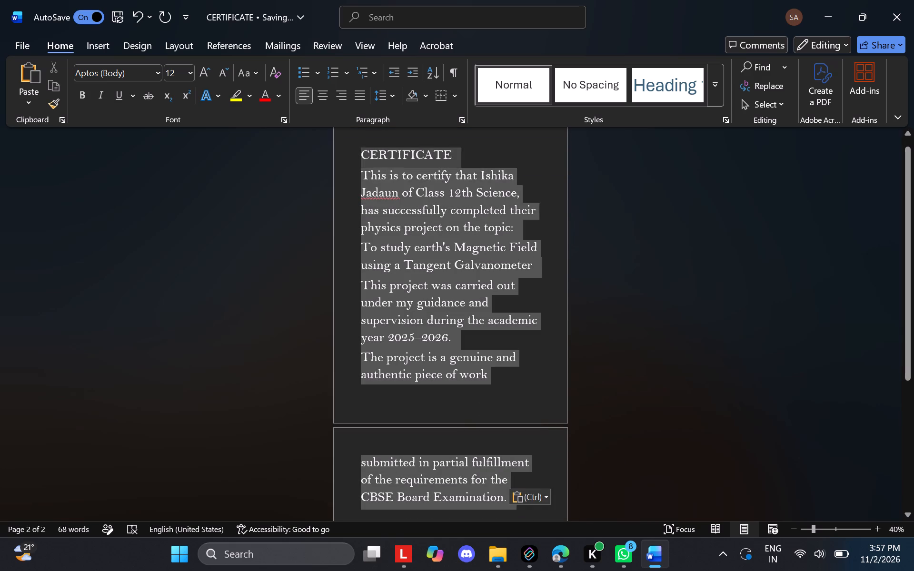
drag(358, 217, 522, 463)
click(374, 156)
drag(366, 149, 452, 155)
click(452, 155)
drag(452, 155, 348, 152)
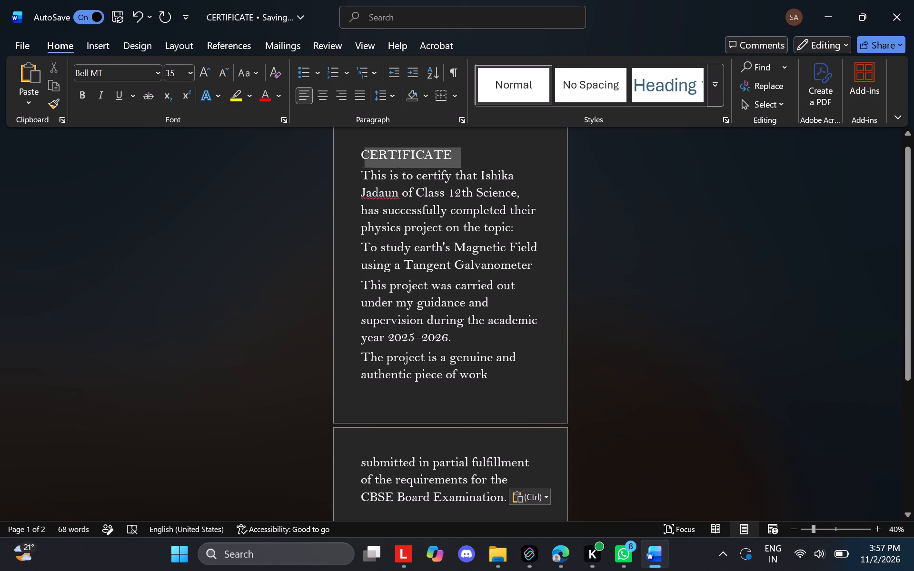
drag(348, 152, 327, 150)
click(320, 89)
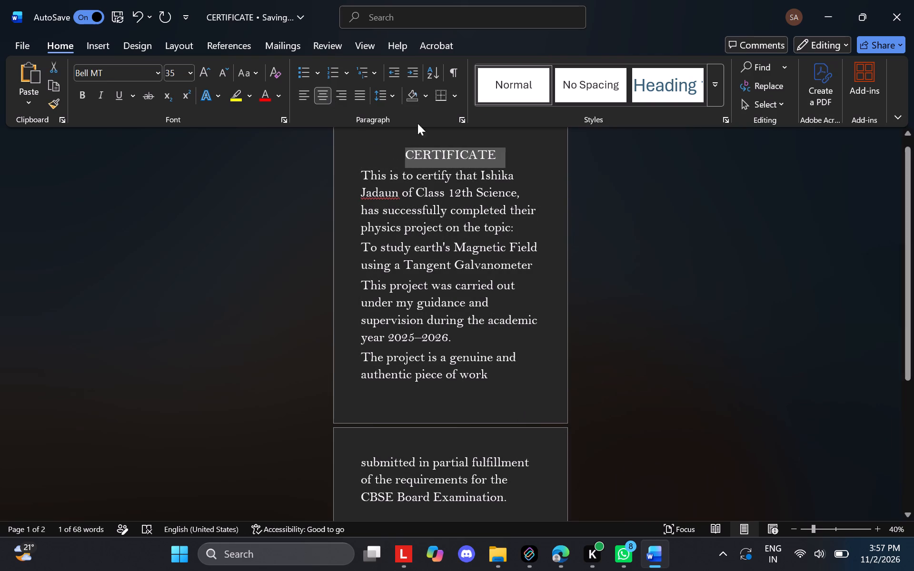
Reduce the CERTIFICATE heading's font size to 31.
key(ctrl+bracketleft)
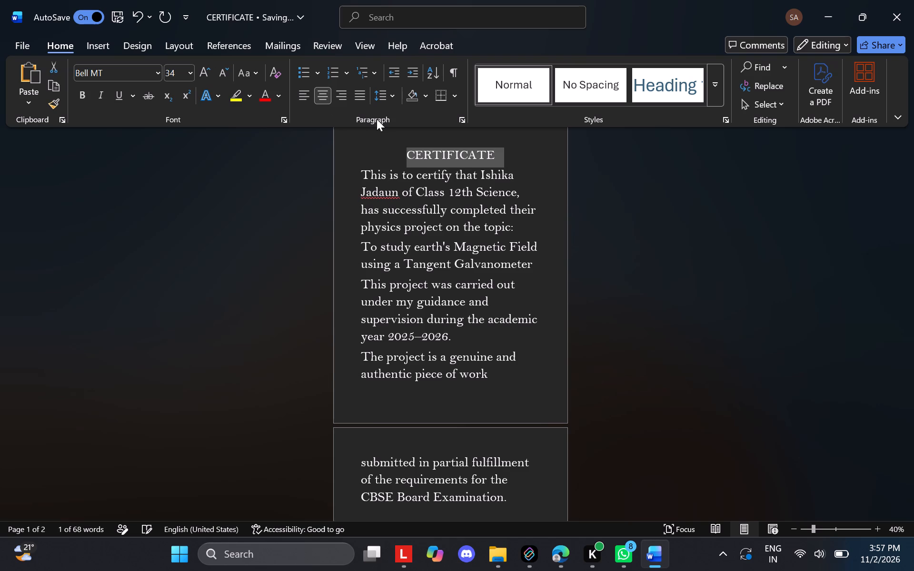
key(ctrl+bracketleft)
key(ctrl+bracketleft)
key(ctrl+bracketleft)
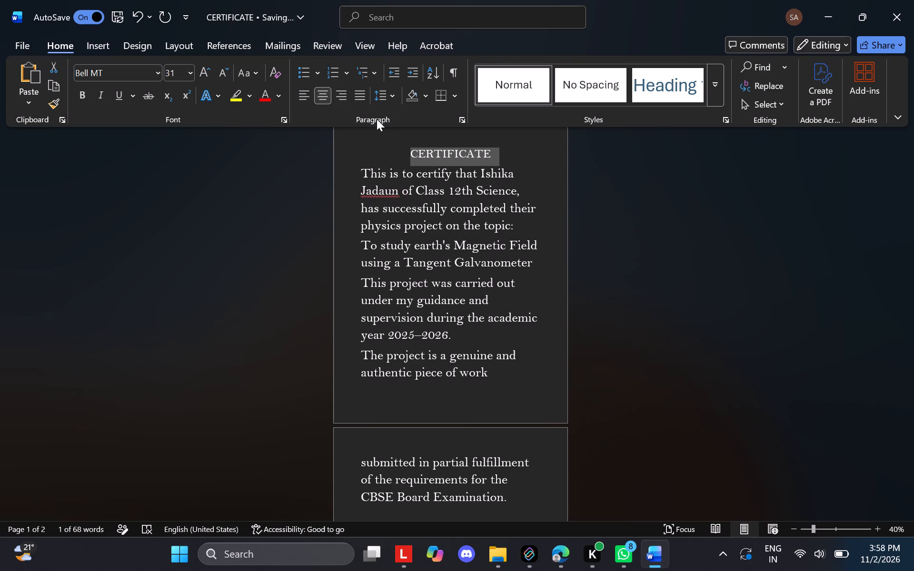
key(ctrl+bracketright)
key(ctrl+bracketright)
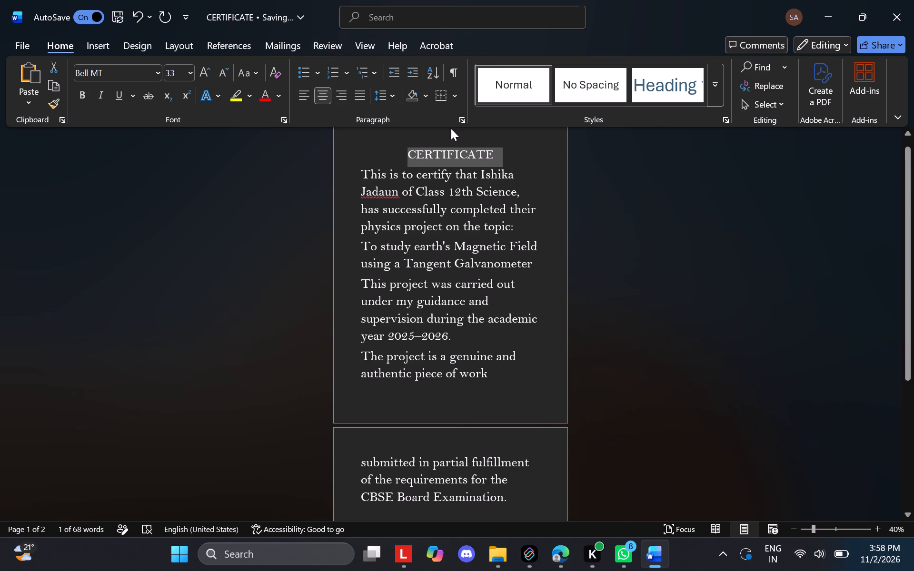
key(ctrl+bracketleft)
key(ctrl+bracketleft)
Reduce the font size of all the body text below the CERTIFICATE heading to 29.
drag(508, 502, 499, 497)
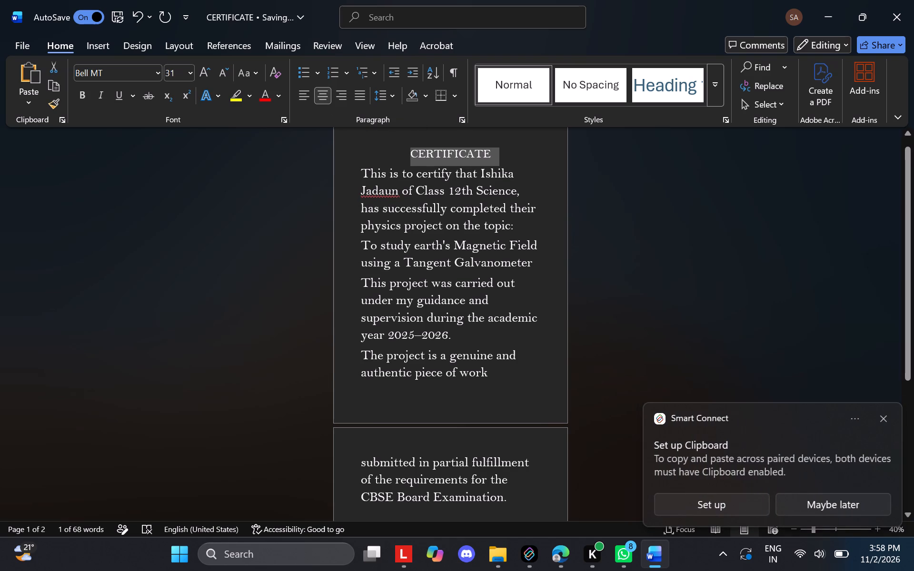
drag(499, 497, 369, 171)
key(ctrl+bracketleft)
key(ctrl+bracketleft)
key(ctrl+bracketleft)
key(ctrl+bracketleft)
key(ctrl+bracketleft)
key(ctrl+bracketleft)
key(ctrl+bracketleft)
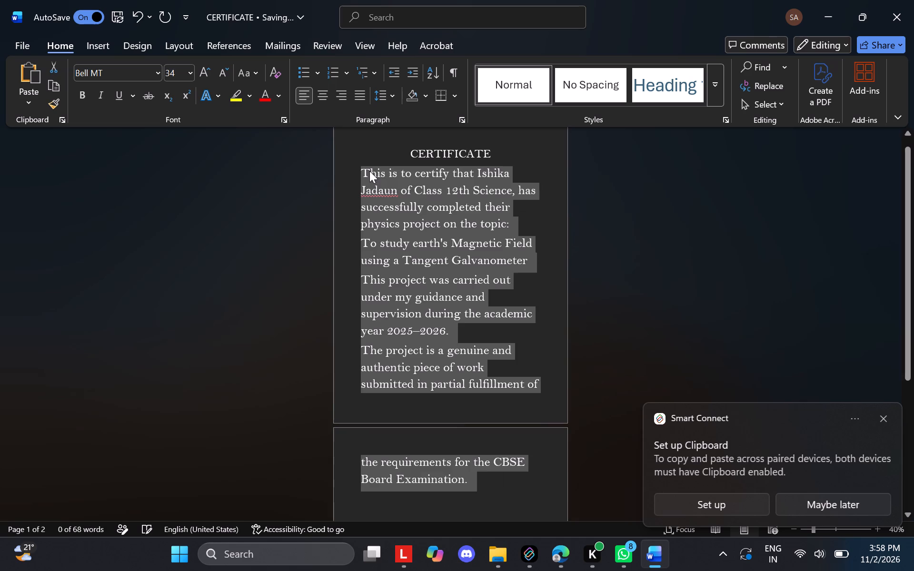
key(ctrl+bracketright)
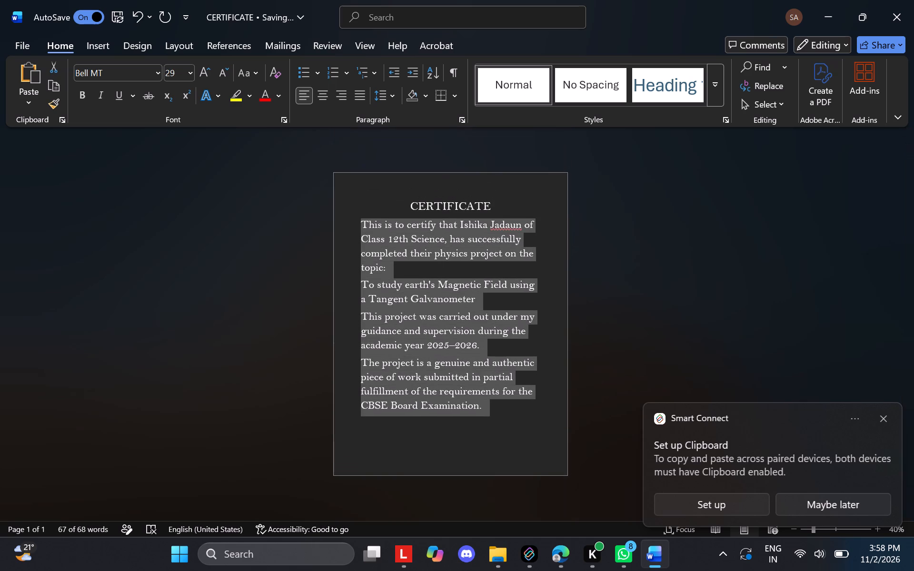
click(409, 276)
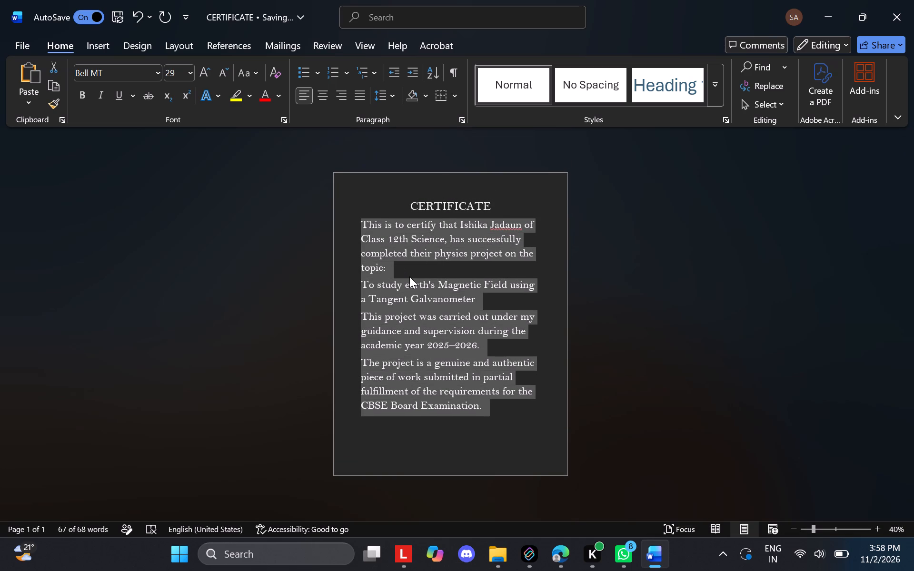
Replace the student's name in the certificate's opening sentence with the new student's first name and surname.
ctrl+scroll(409, 276, up, 3)
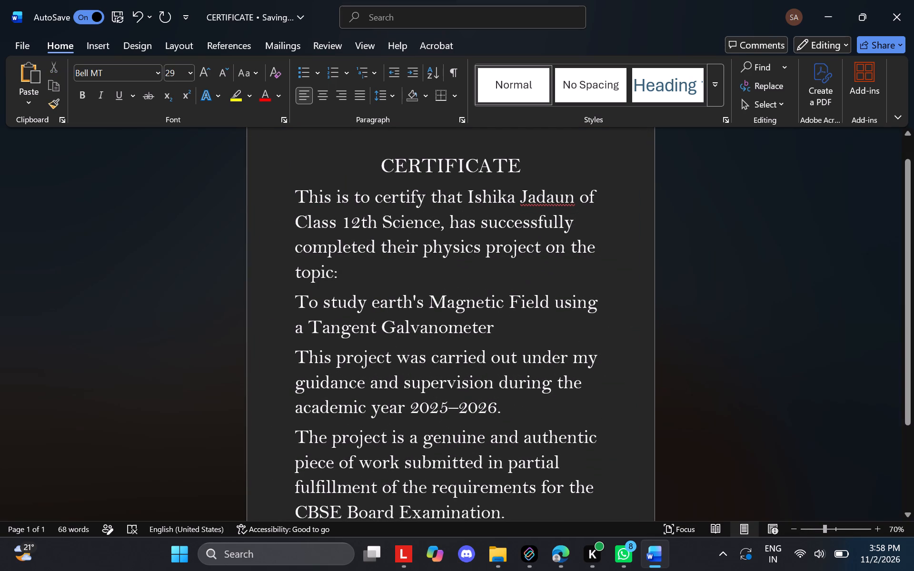
drag(467, 197, 560, 192)
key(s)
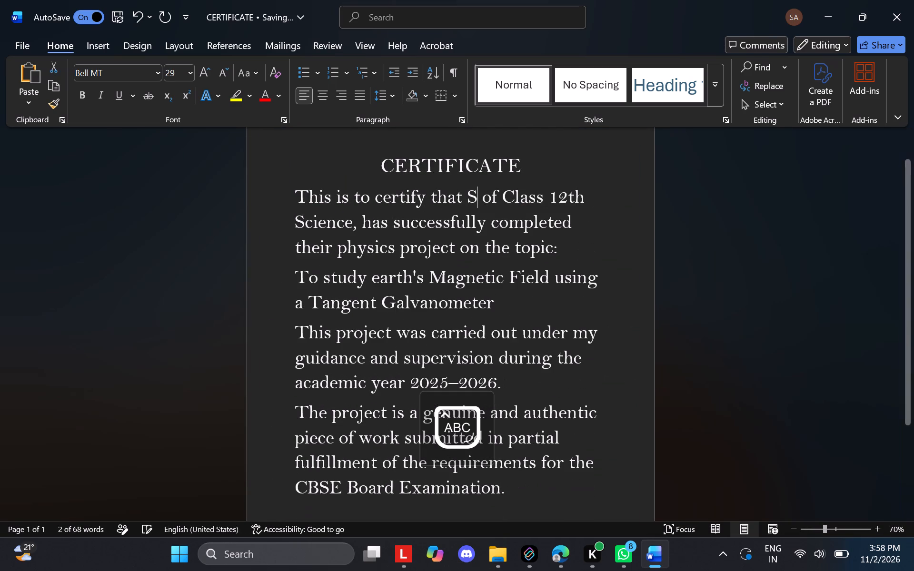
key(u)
key(BackSpace)
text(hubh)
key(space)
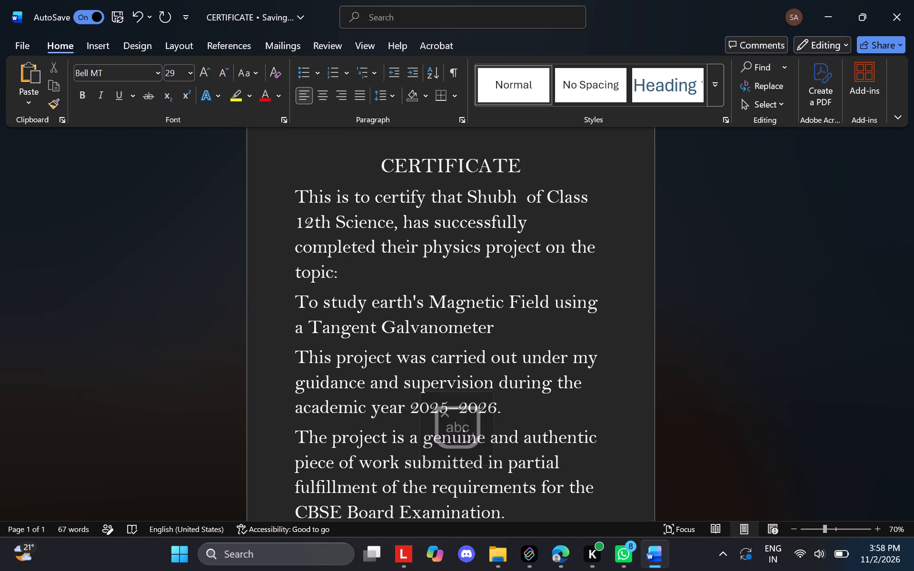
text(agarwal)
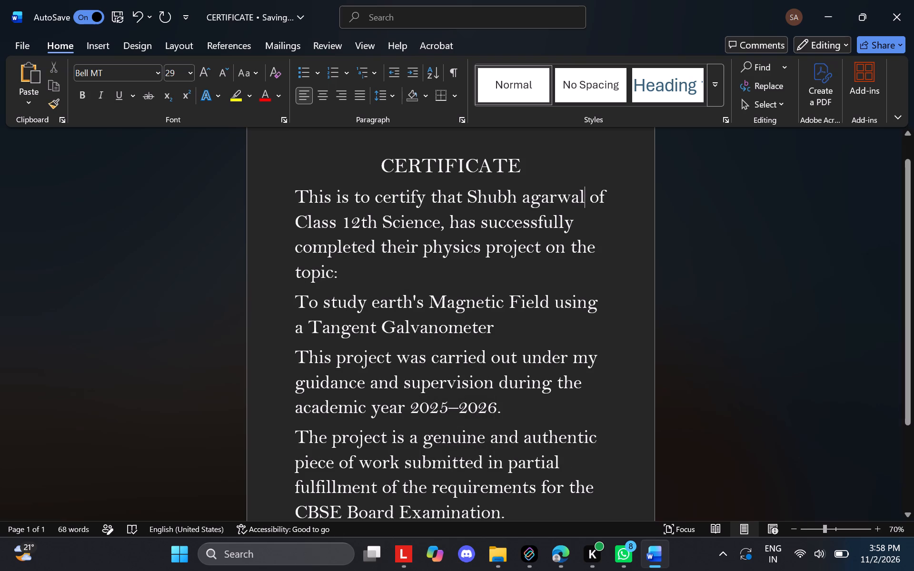
Change the academic year in the guidance and supervision sentence to 2026–2027.
scroll(408, 247, down, 1)
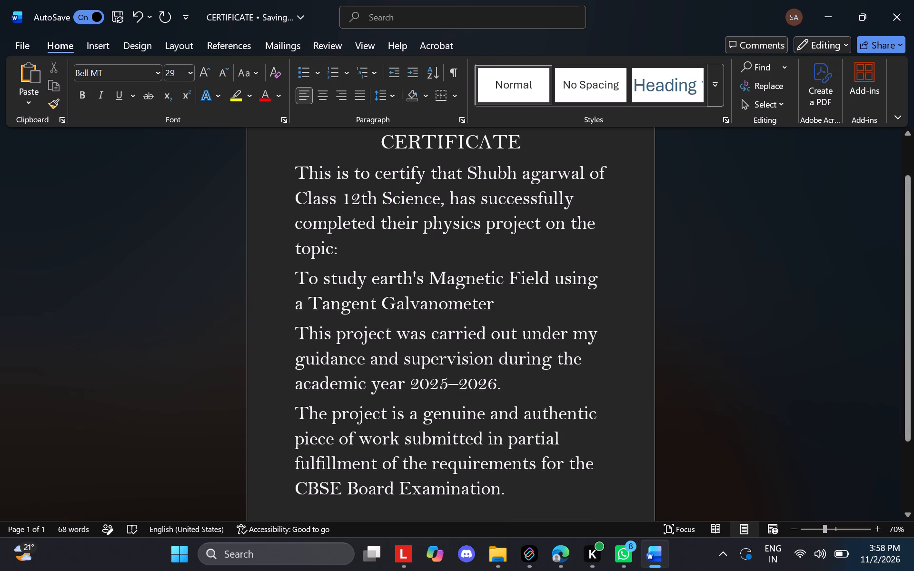
scroll(370, 282, down, 1)
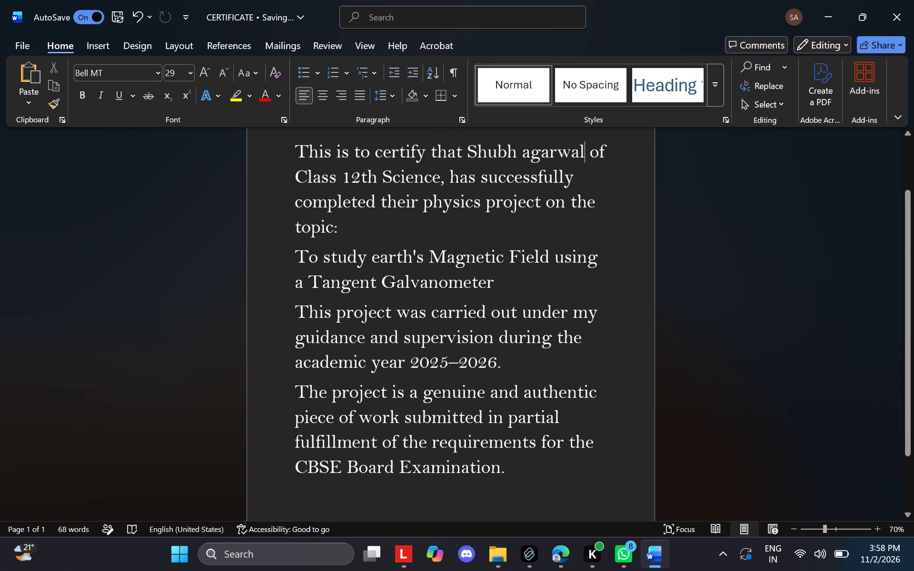
click(499, 360)
key(Left)
key(BackSpace)
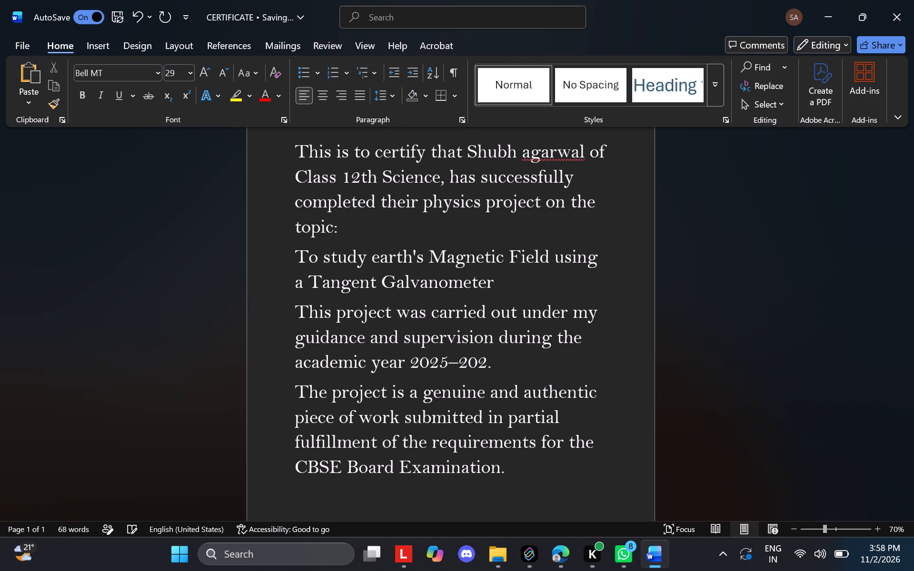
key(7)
key(Left)
key(Left)
key(Left)
key(Left)
key(Left)
key(Left)
key(Right)
key(BackSpace)
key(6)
scroll(451, 434, down, 1)
ctrl+scroll(451, 434, down, 1)
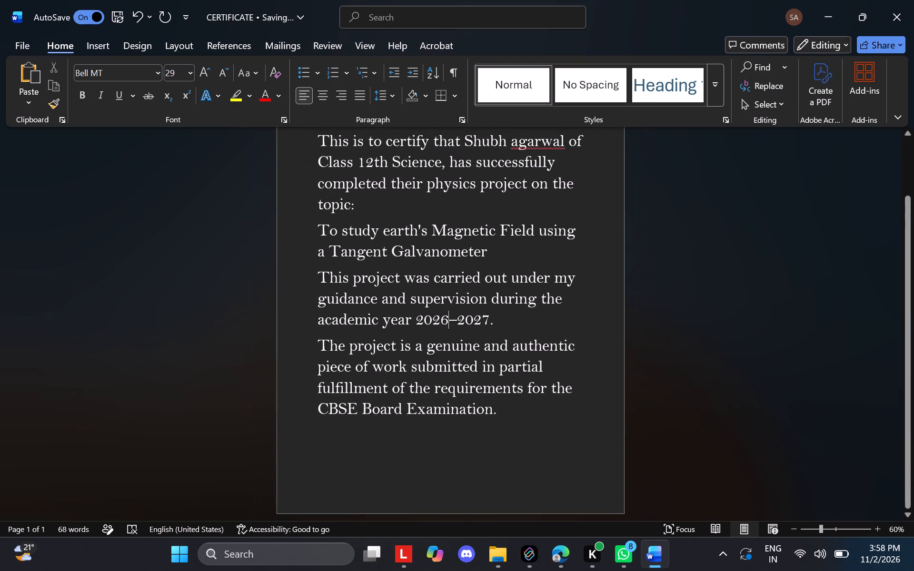
scroll(490, 411, up, 1)
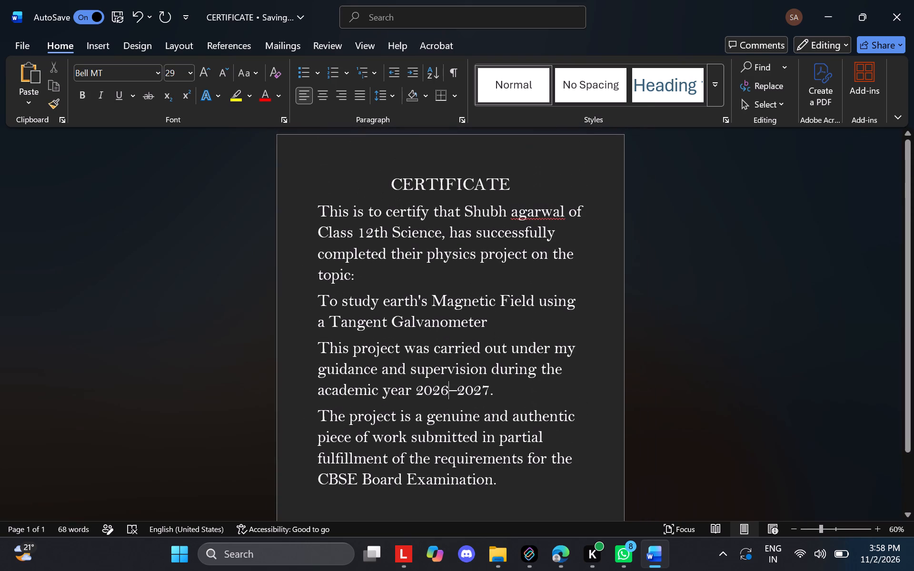
scroll(490, 411, right, 1)
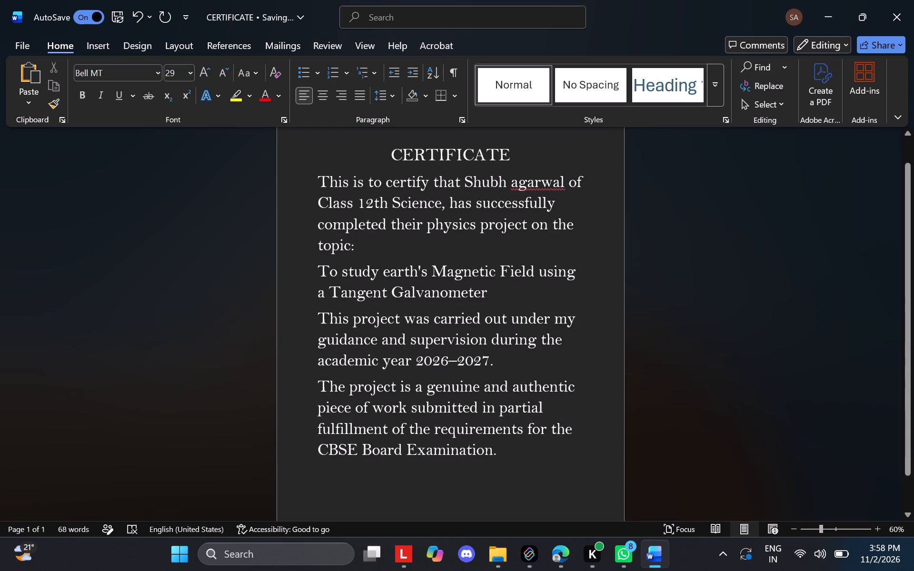
drag(316, 170, 343, 210)
drag(343, 210, 498, 441)
click(498, 441)
drag(506, 452, 501, 451)
drag(501, 451, 319, 180)
key(ctrl+bracketleft)
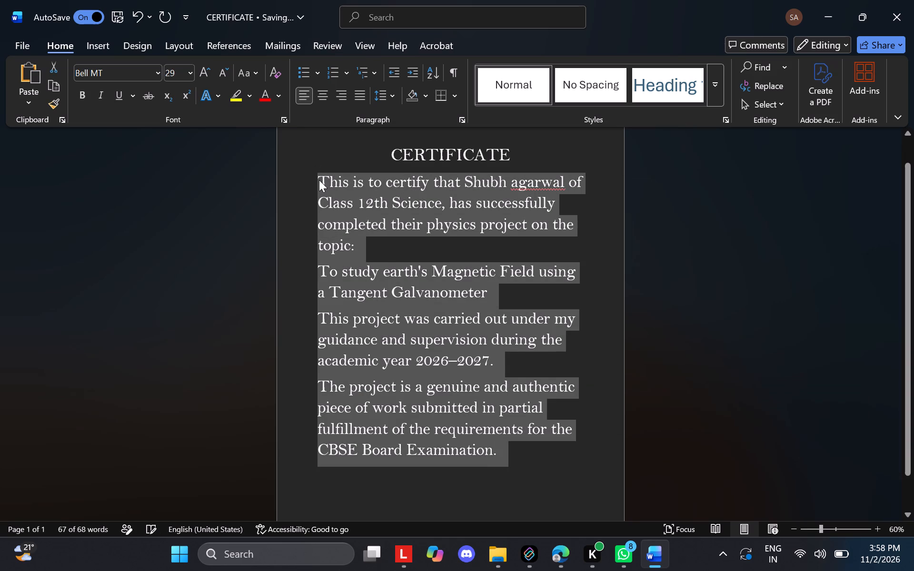
key(ctrl+bracketleft)
key(ctrl+bracketleft)
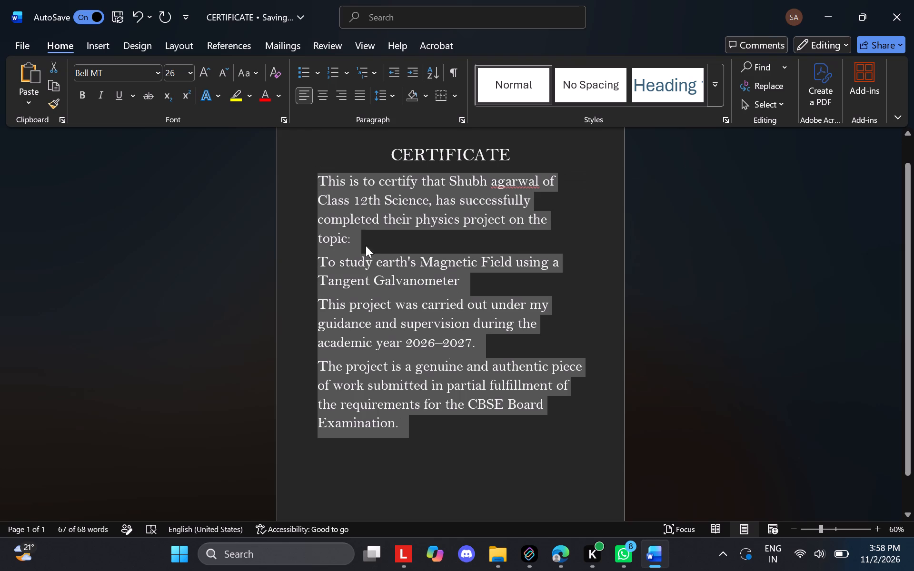
ctrl+scroll(444, 347, down, 3)
ctrl+scroll(444, 347, up, 6)
ctrl+scroll(444, 347, down, 2)
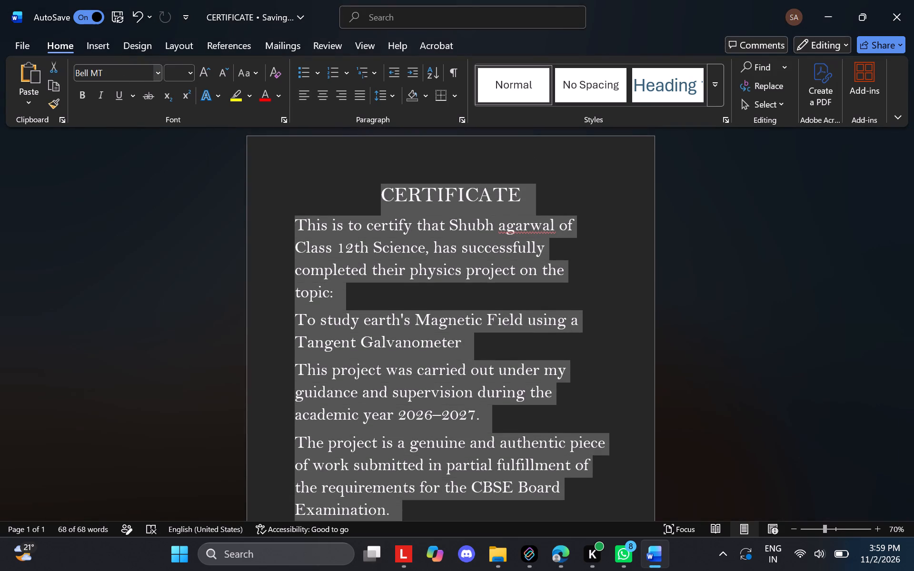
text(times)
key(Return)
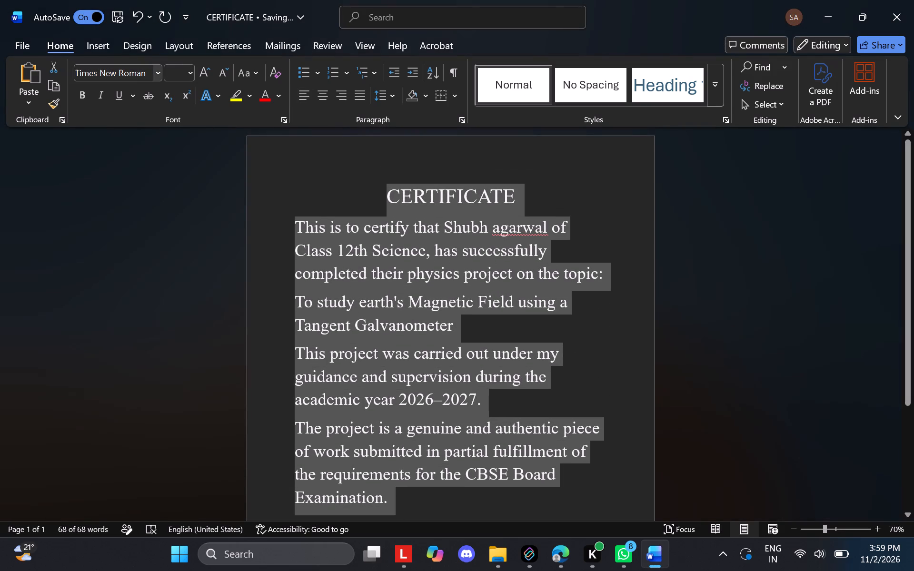
click(440, 420)
ctrl+scroll(440, 420, down, 2)
scroll(440, 420, down, 1)
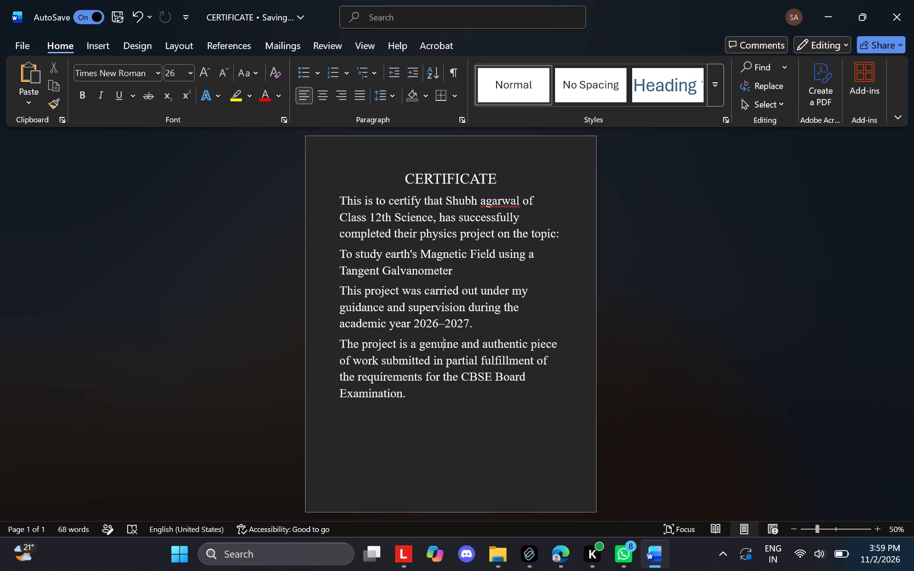
Reduce the font size of all body text below the CERTIFICATE heading to 23 pt.
drag(418, 408, 337, 201)
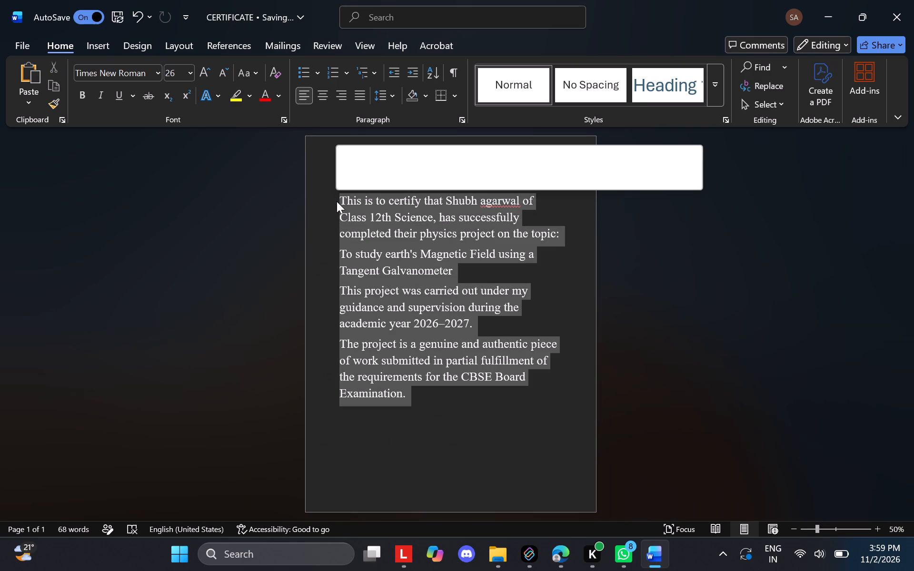
key(ctrl+bracketleft)
key(ctrl+bracketleft)
key(ctrl+bracketleft)
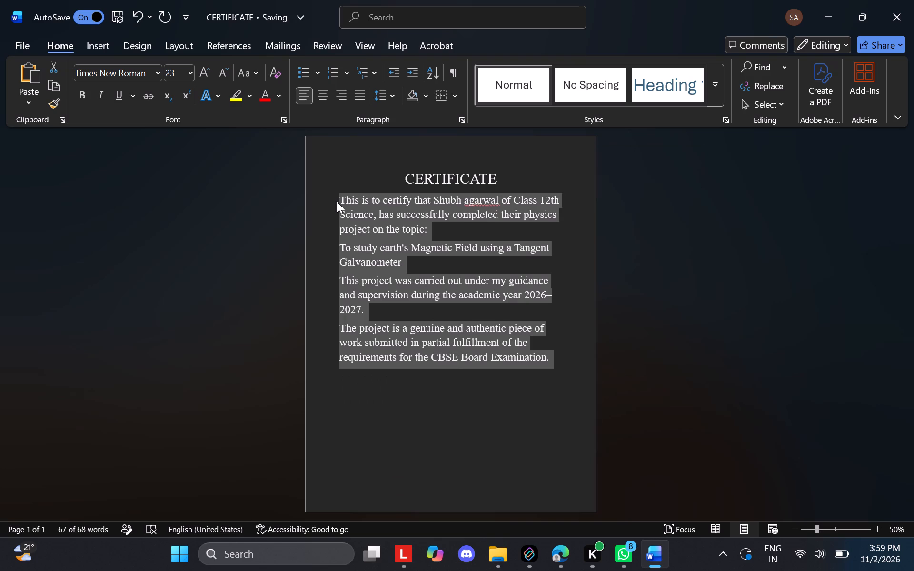
click(400, 384)
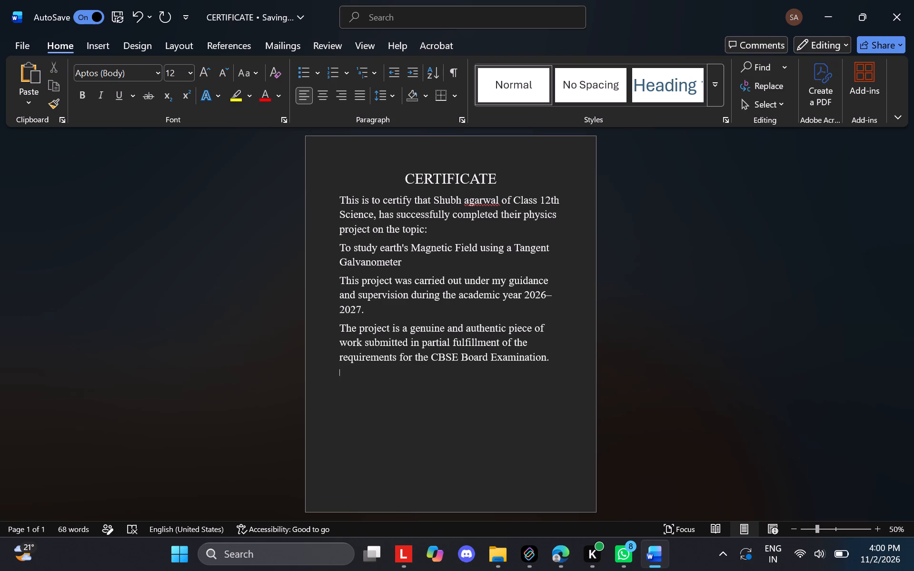
Reduce the body text below the heading further to 20 pt, leaving the heading out of the selection.
drag(551, 365, 322, 180)
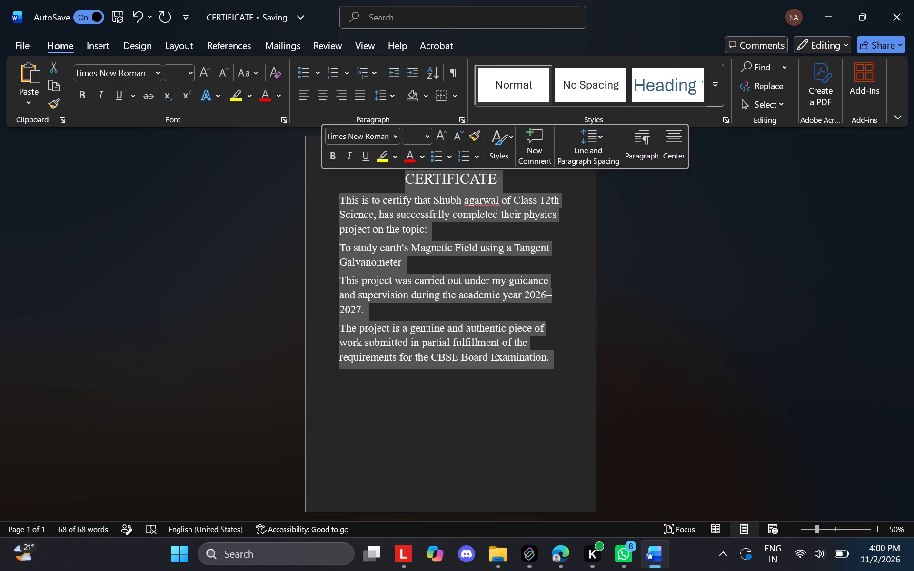
click(480, 314)
drag(553, 369, 388, 305)
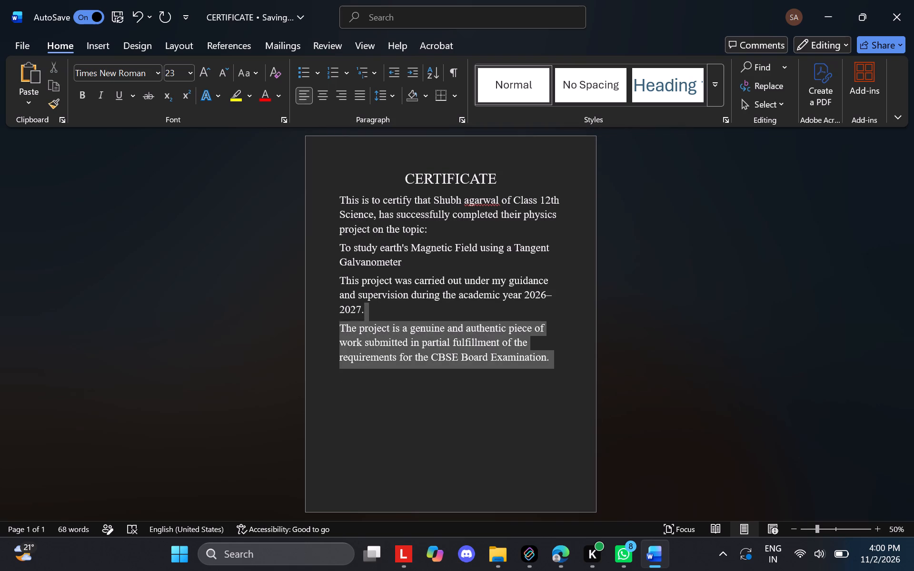
drag(388, 305, 328, 199)
key(ctrl+minus)
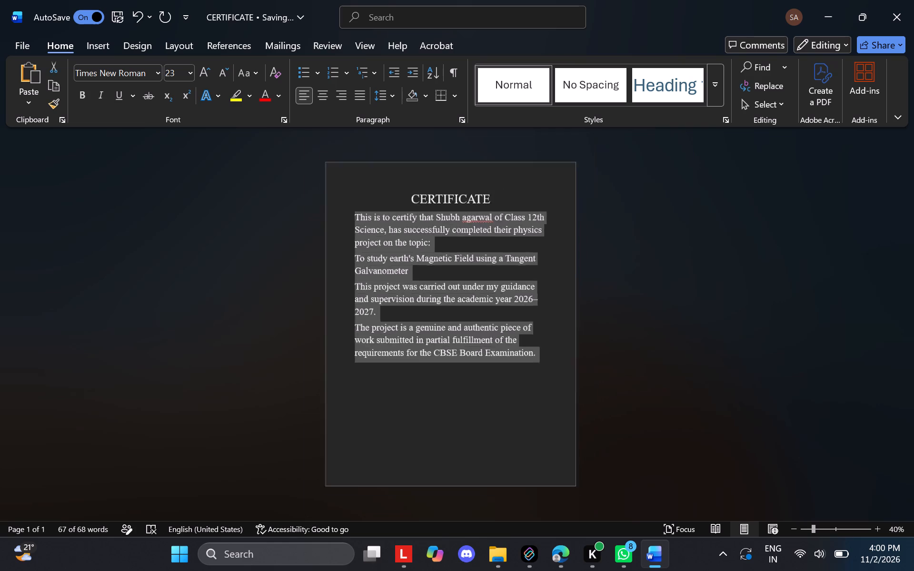
key(ctrl+minus)
key(ctrl+minus)
key(ctrl+bracketleft)
key(ctrl+bracketleft)
key(ctrl+bracketleft)
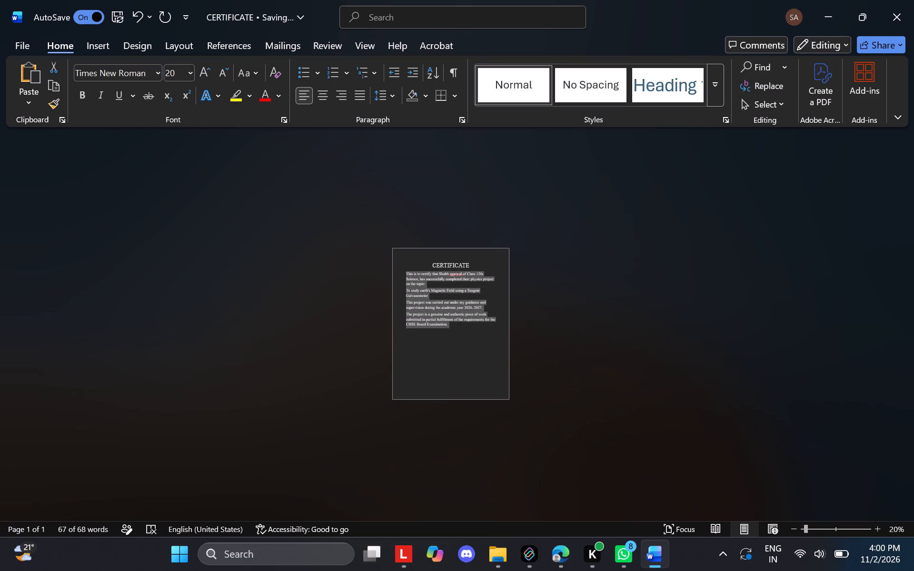
ctrl+scroll(431, 326, up, 4)
scroll(431, 326, down, 1)
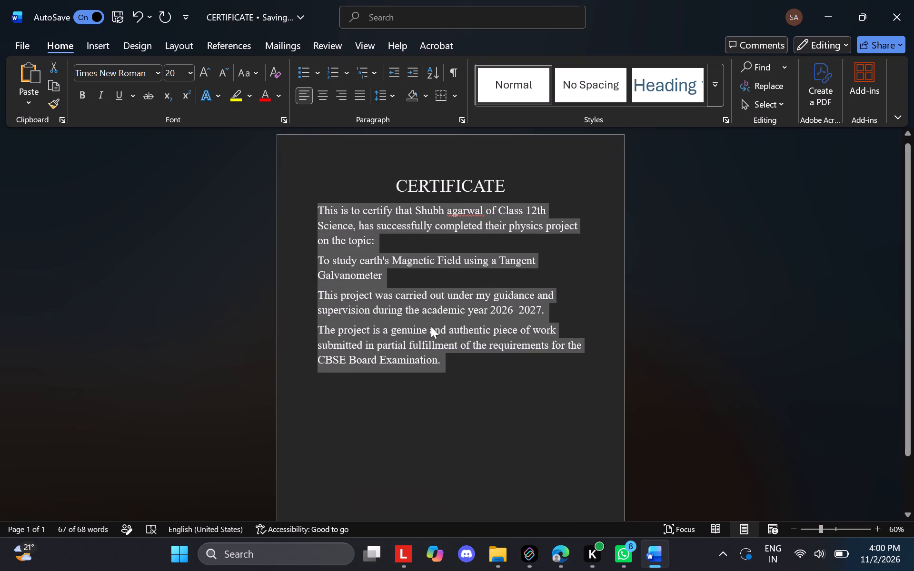
scroll(431, 326, down, 1)
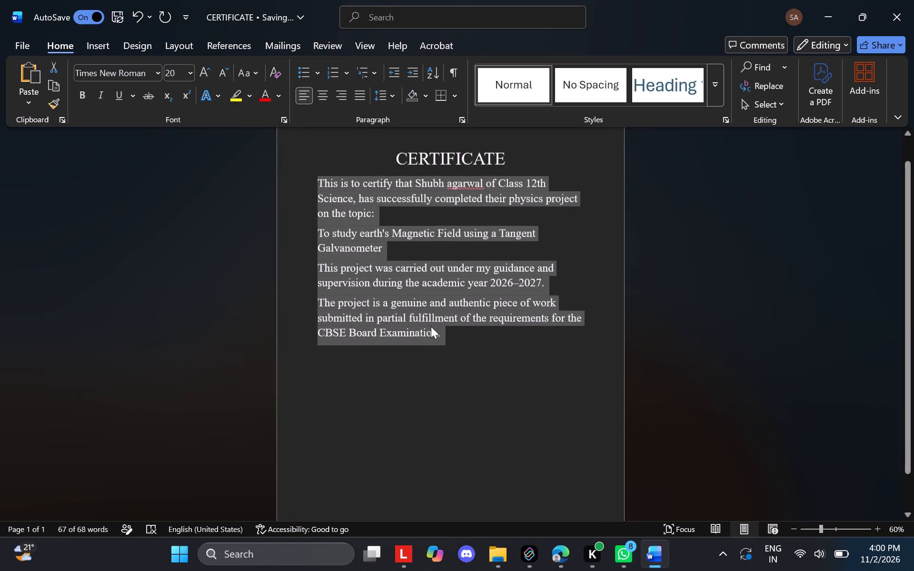
scroll(431, 326, down, 1)
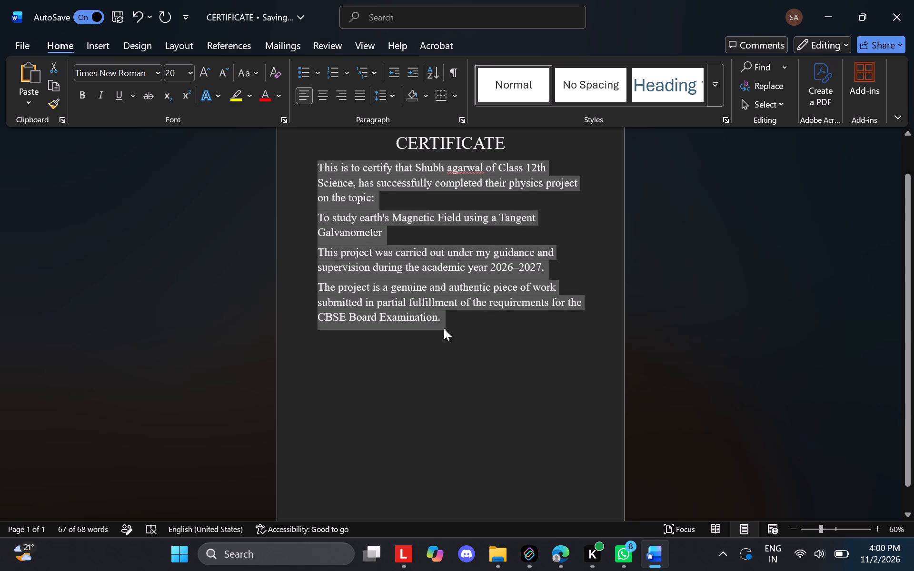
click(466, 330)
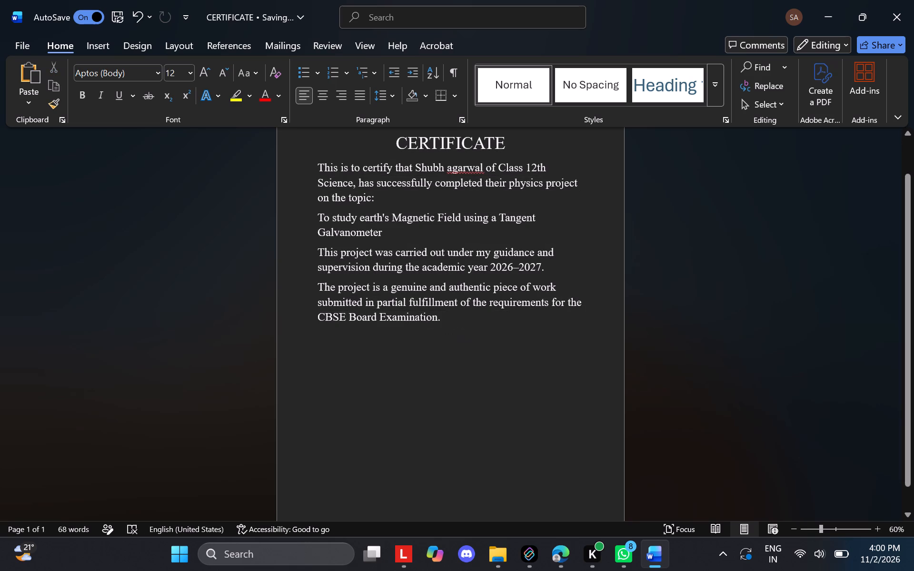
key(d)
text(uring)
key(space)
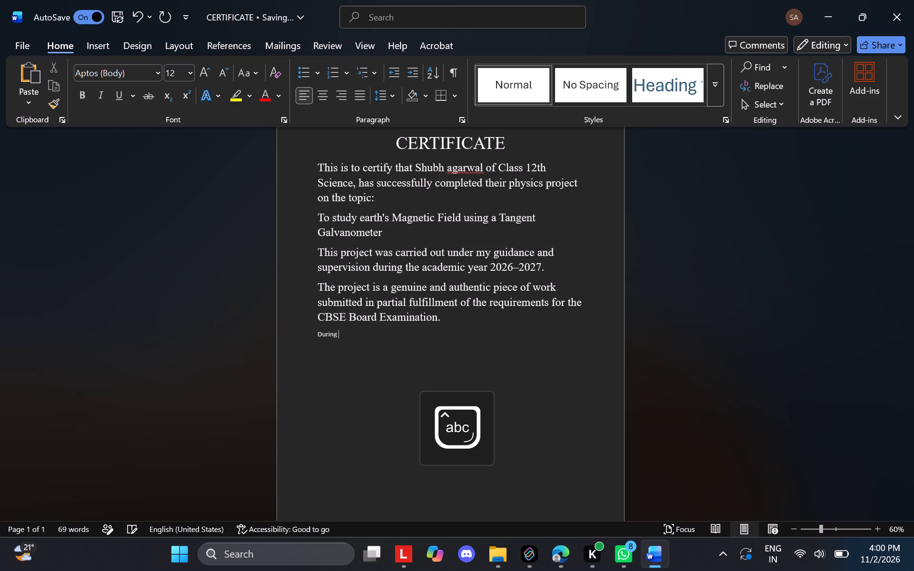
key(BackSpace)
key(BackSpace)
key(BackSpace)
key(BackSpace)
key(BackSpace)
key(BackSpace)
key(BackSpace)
Replace the empty last line with a body-formatted paragraph beginning "During this process, the student has demonstrated".
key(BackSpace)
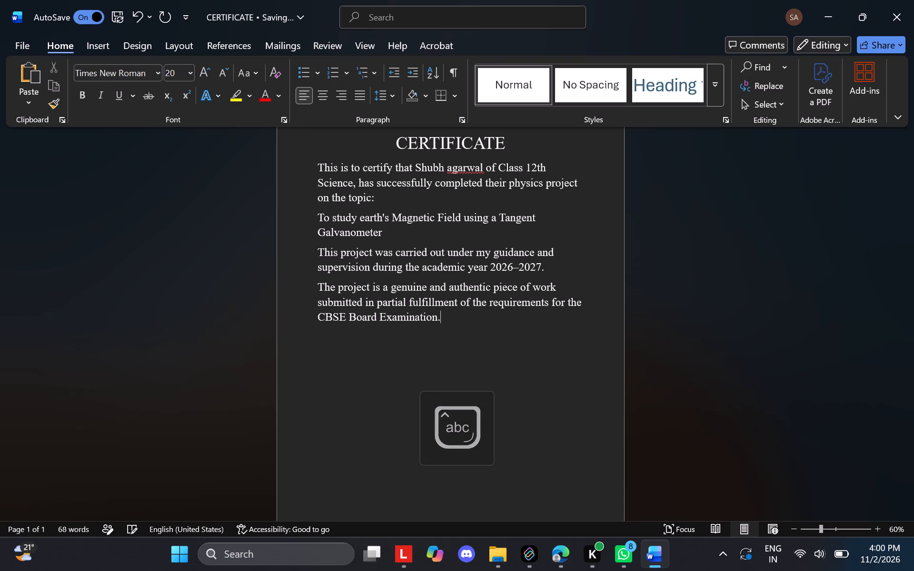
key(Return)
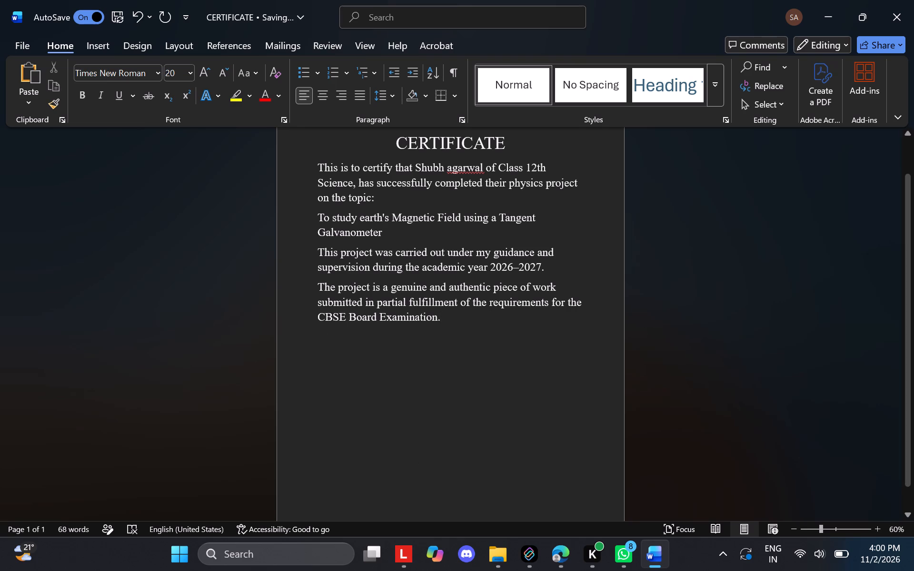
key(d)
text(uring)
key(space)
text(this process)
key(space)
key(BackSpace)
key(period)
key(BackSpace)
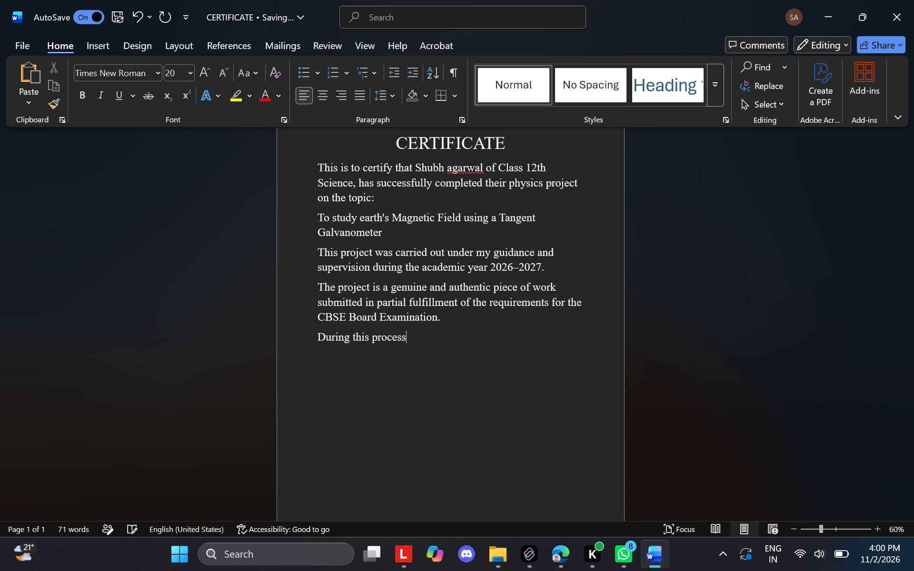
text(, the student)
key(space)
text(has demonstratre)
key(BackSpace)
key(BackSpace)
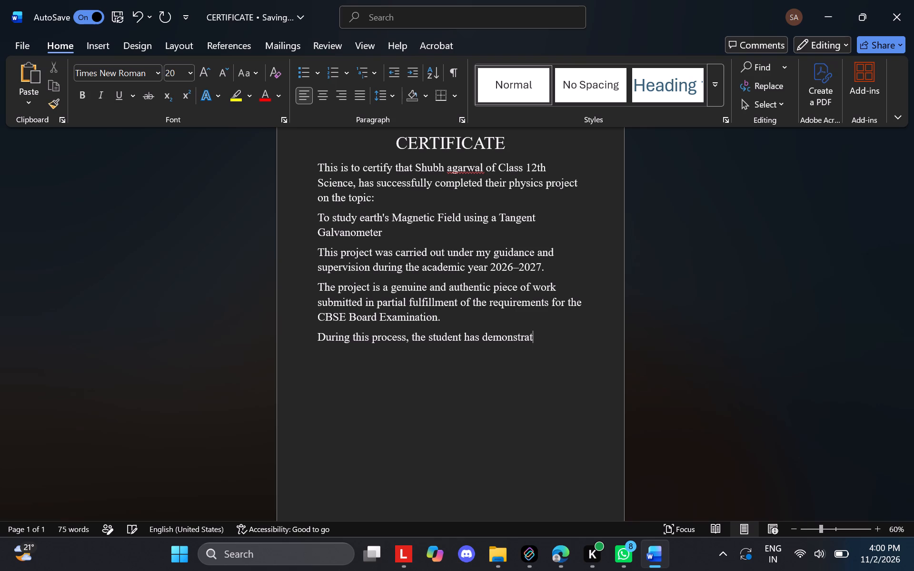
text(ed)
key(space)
Complete the sentence with "great dedication, sincerity, and a clear understanding of the subject matter.".
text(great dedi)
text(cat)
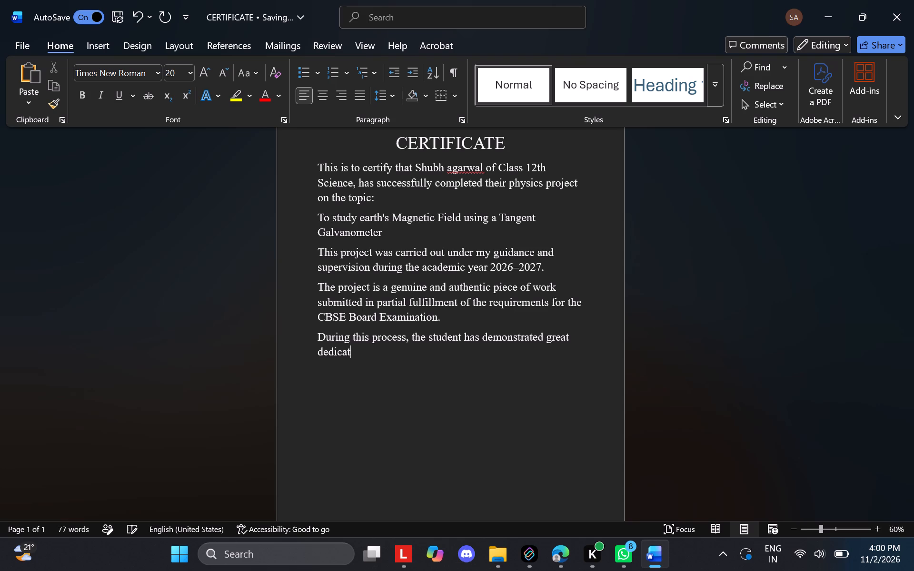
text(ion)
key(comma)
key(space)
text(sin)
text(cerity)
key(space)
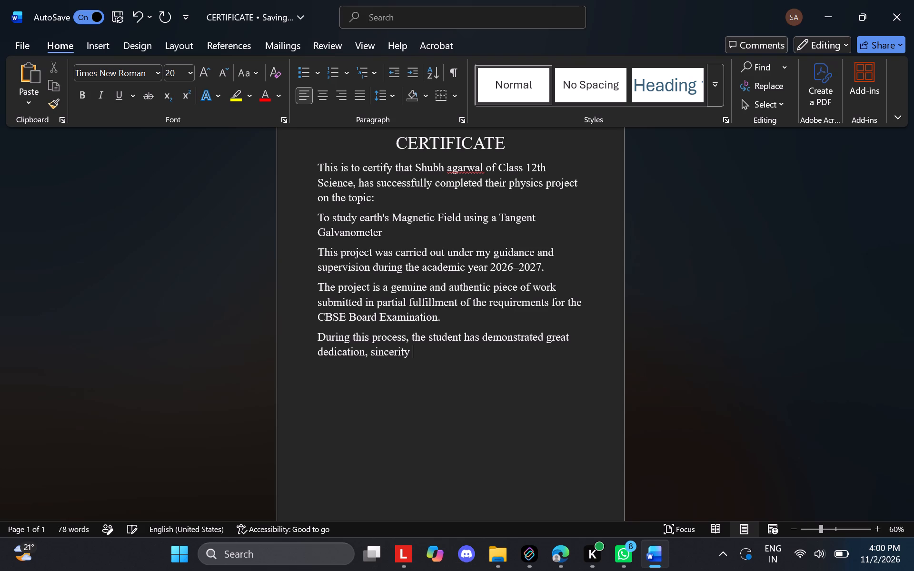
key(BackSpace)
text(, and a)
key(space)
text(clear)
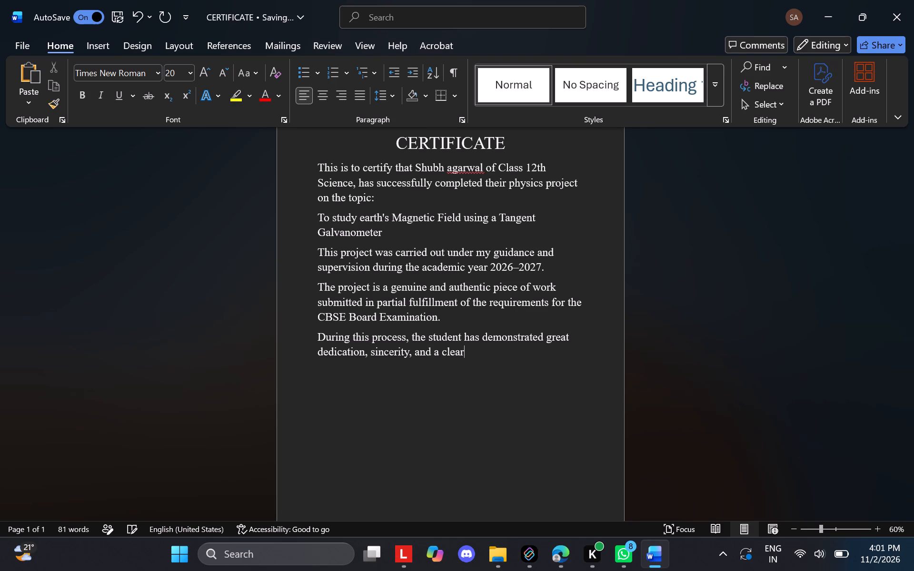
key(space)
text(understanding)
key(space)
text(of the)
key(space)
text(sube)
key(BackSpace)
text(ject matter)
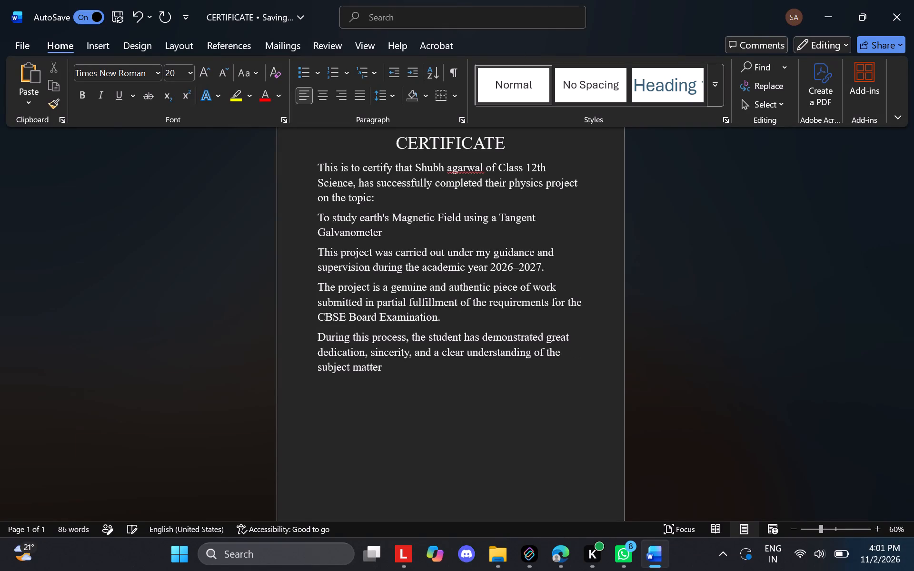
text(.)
Add a second sentence to the last paragraph: "The work meets the required standards and has been completed to my satisfaction".
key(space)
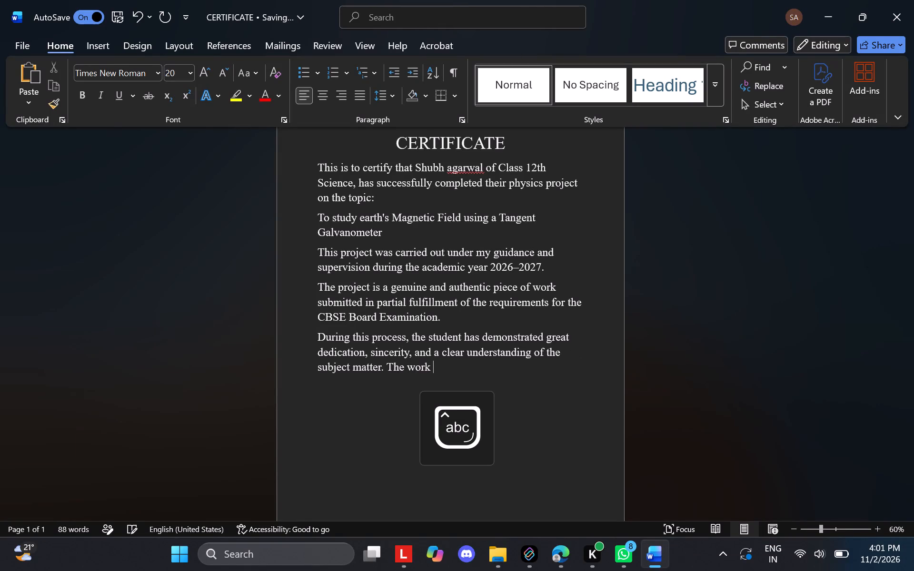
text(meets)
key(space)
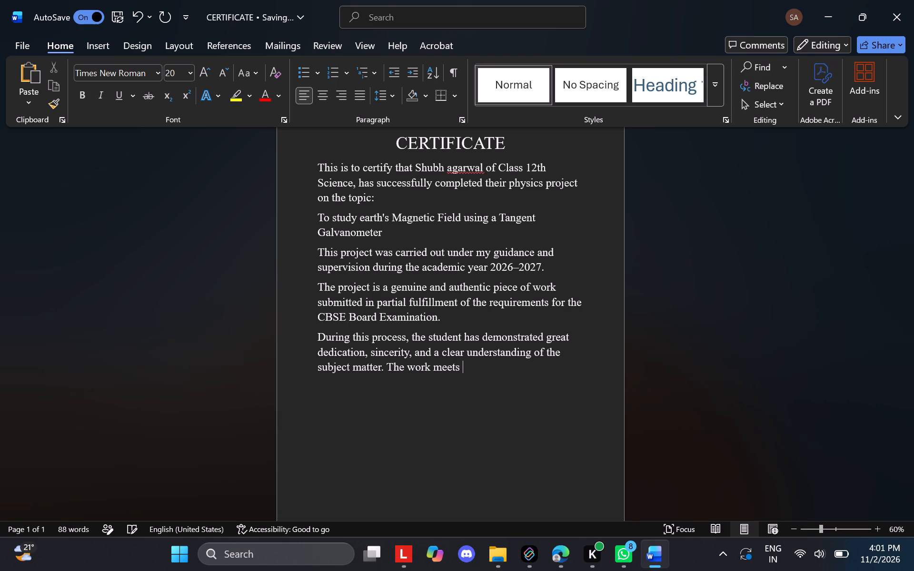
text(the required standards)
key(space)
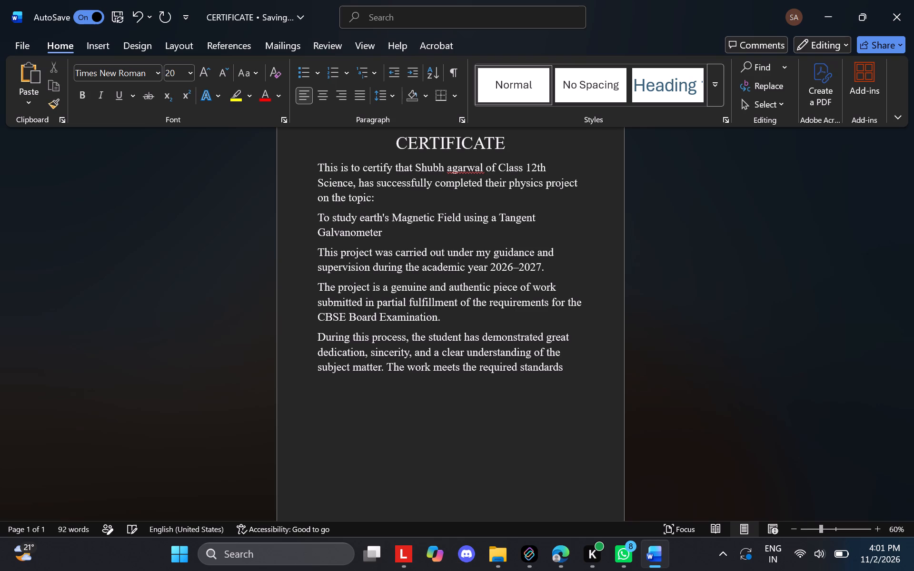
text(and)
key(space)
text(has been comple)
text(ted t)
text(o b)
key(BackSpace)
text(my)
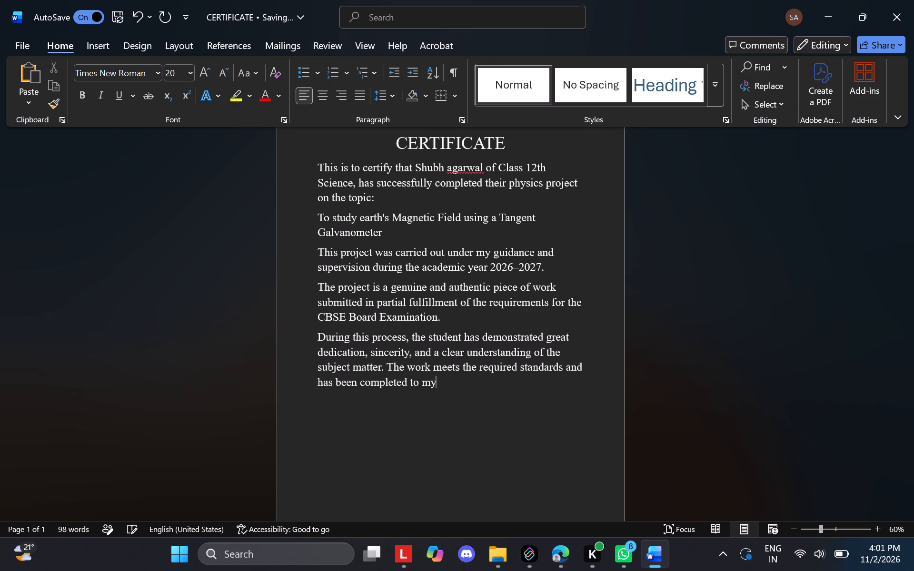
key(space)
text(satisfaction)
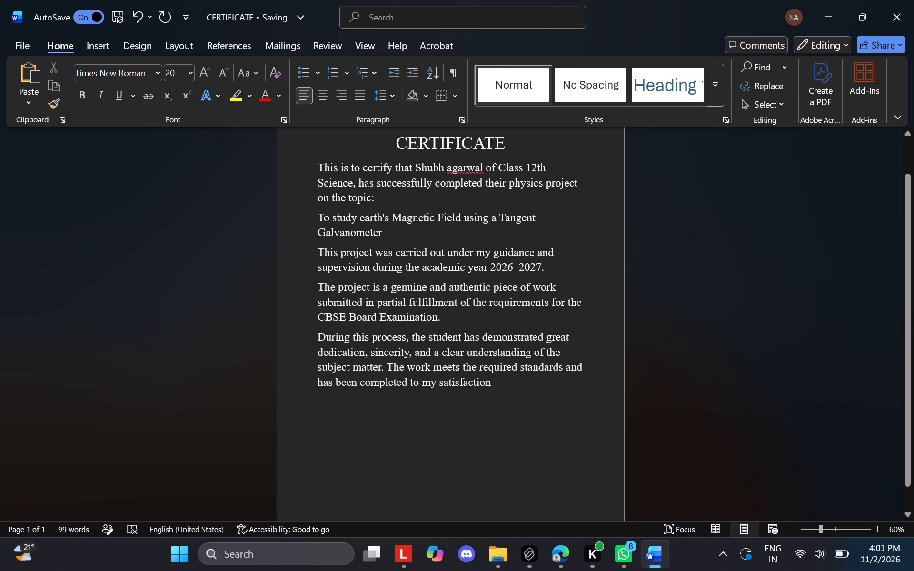
Insert a blank line between the CERTIFICATE heading and the first body paragraph.
scroll(505, 170, up, 1)
click(520, 177)
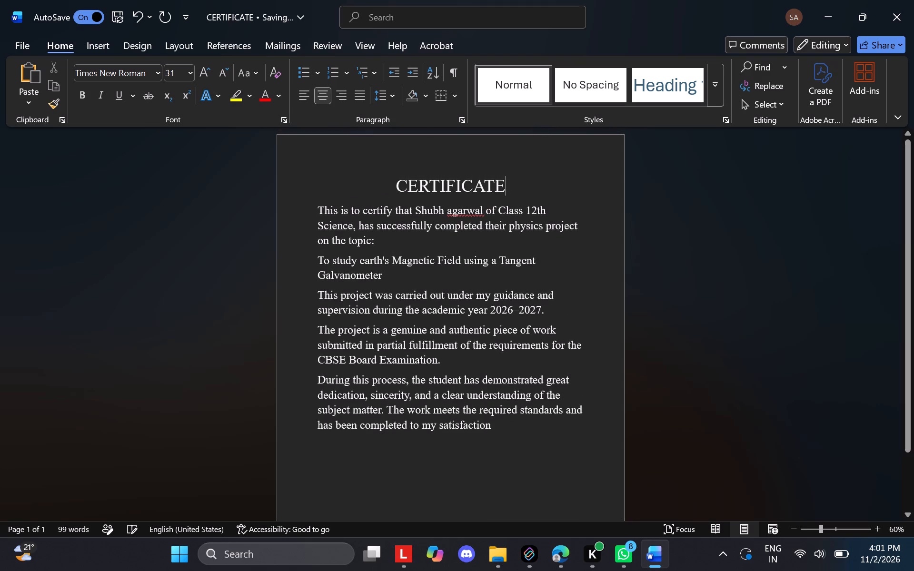
key(Return)
Insert a page break after the last certificate paragraph, which ends "completed to my satisfaction".
scroll(520, 177, down, 3)
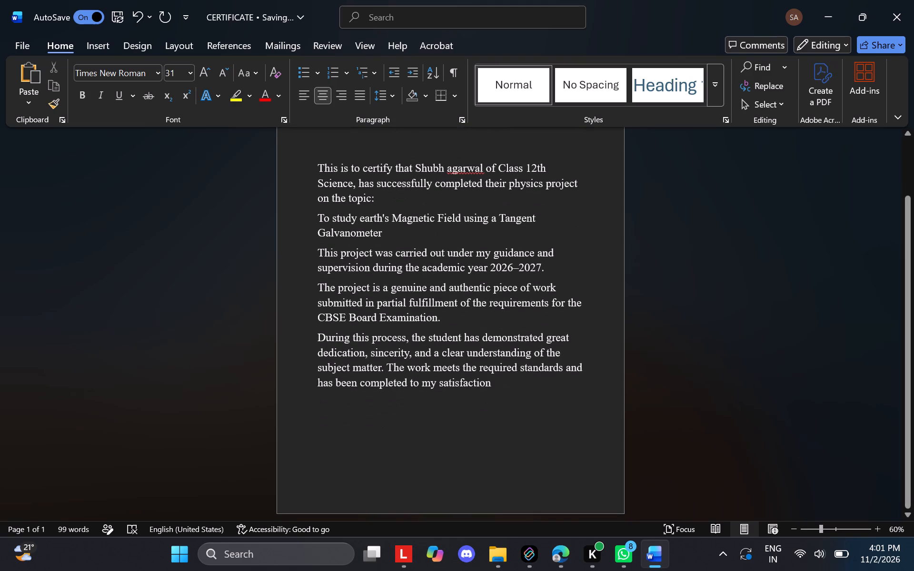
scroll(448, 387, down, 1)
click(496, 382)
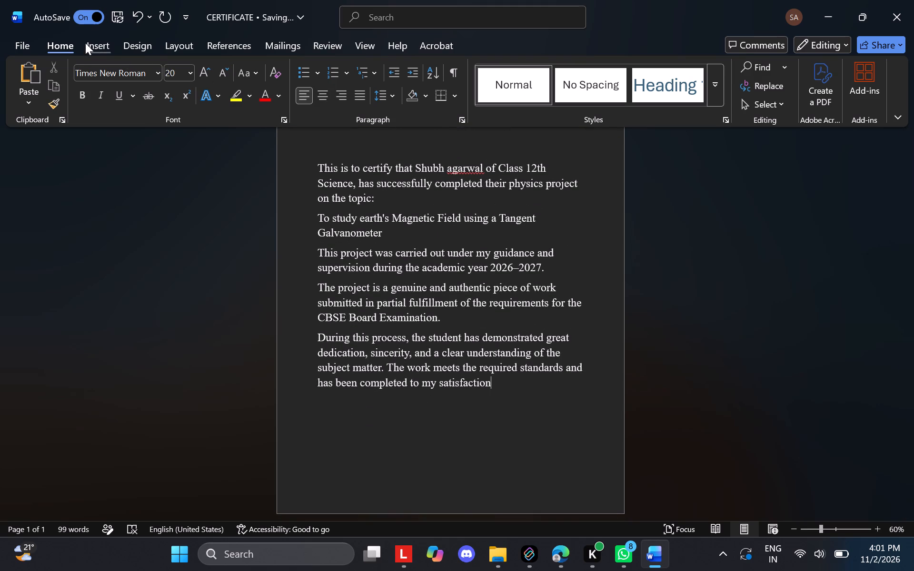
click(85, 43)
click(53, 101)
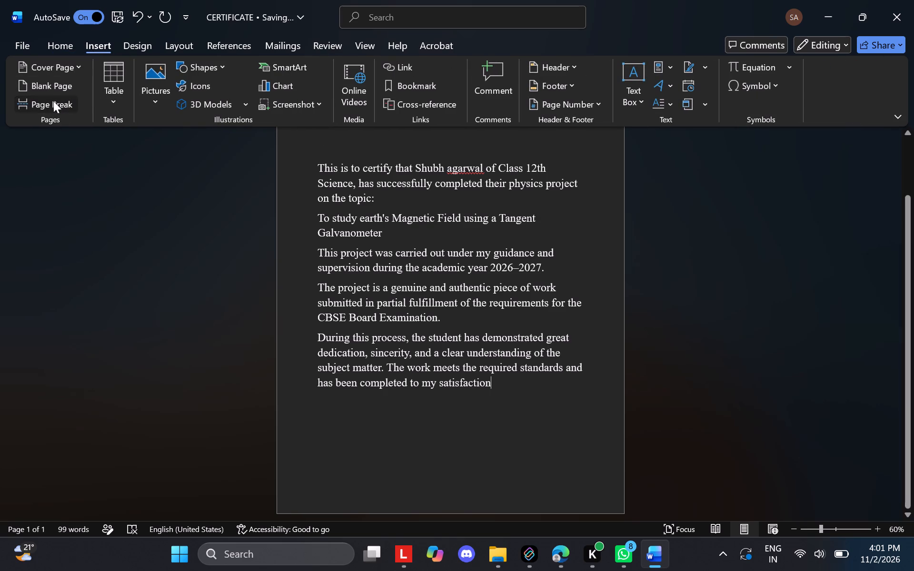
scroll(326, 300, down, 2)
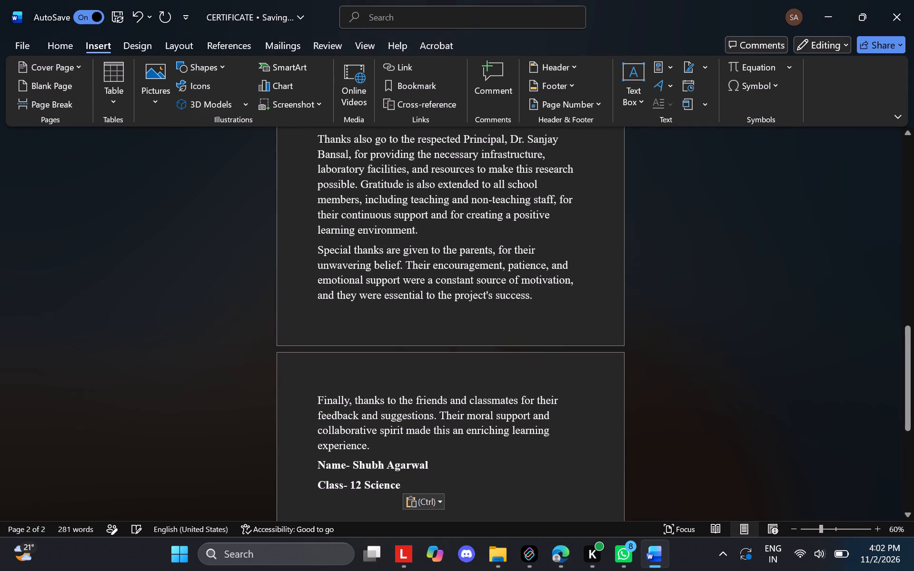
scroll(288, 321, up, 2)
ctrl+scroll(288, 321, down, 1)
ctrl+scroll(288, 321, up, 1)
scroll(399, 287, up, 4)
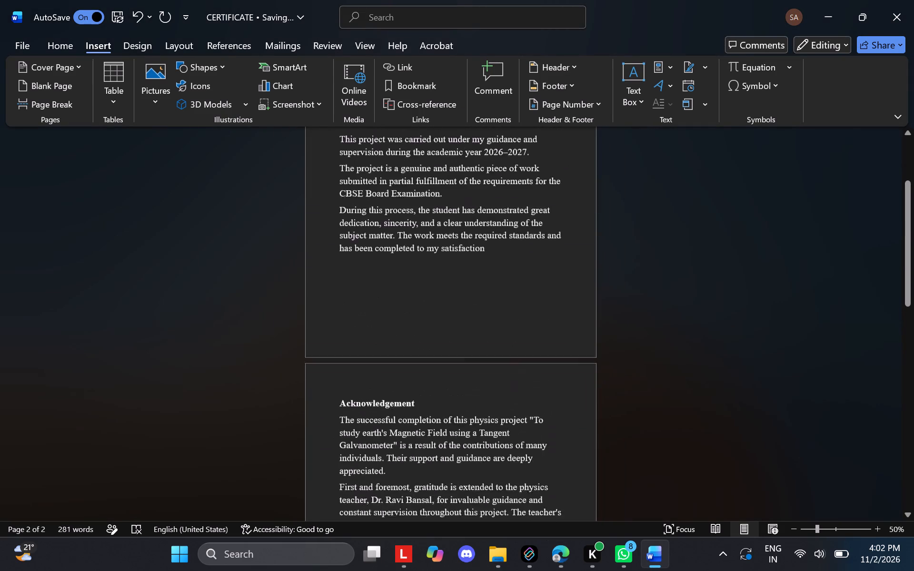
scroll(399, 287, up, 2)
scroll(399, 287, down, 1)
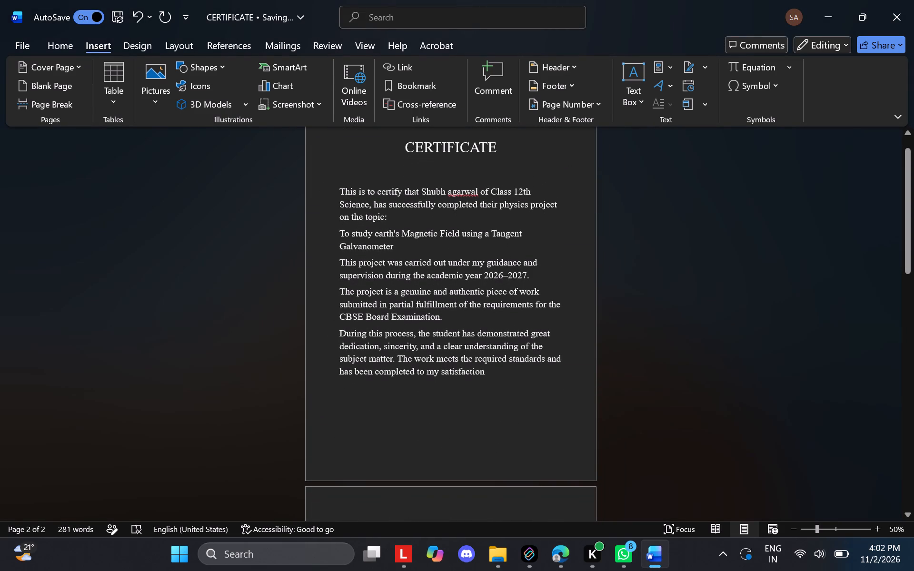
drag(493, 382, 350, 155)
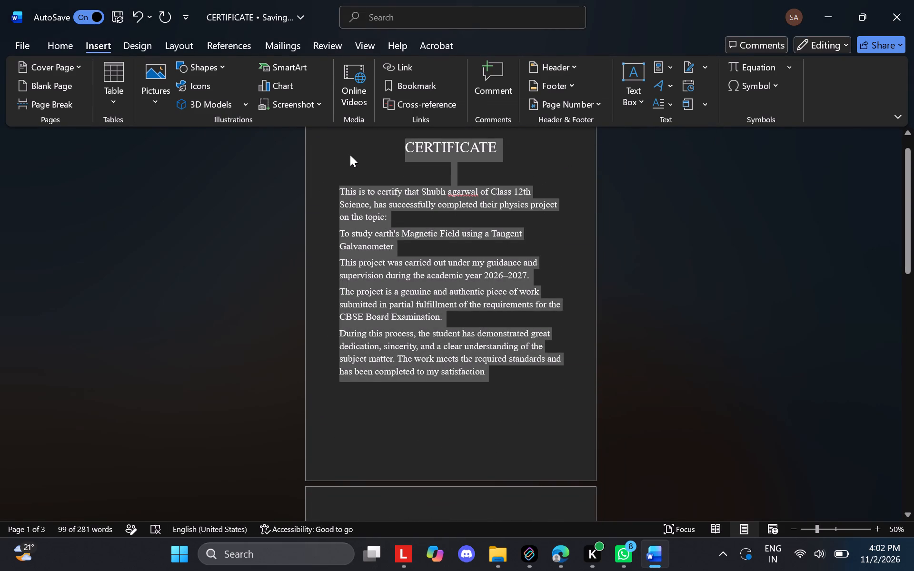
key(ctrl+bracketleft)
key(ctrl+bracketleft)
Look through the pasted acknowledgement and compare its font size with that of the certificate body.
scroll(350, 155, down, 3)
scroll(402, 320, down, 2)
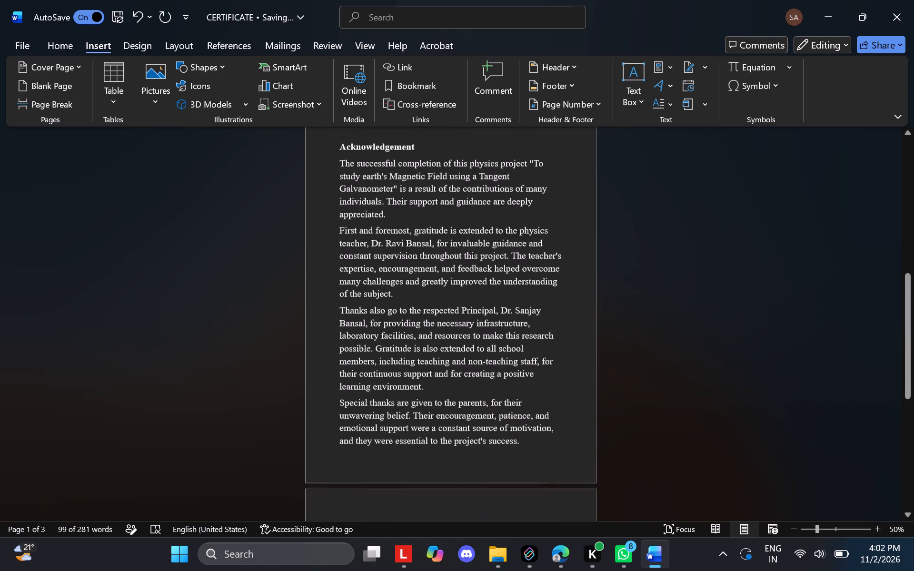
scroll(451, 323, down, 3)
click(440, 274)
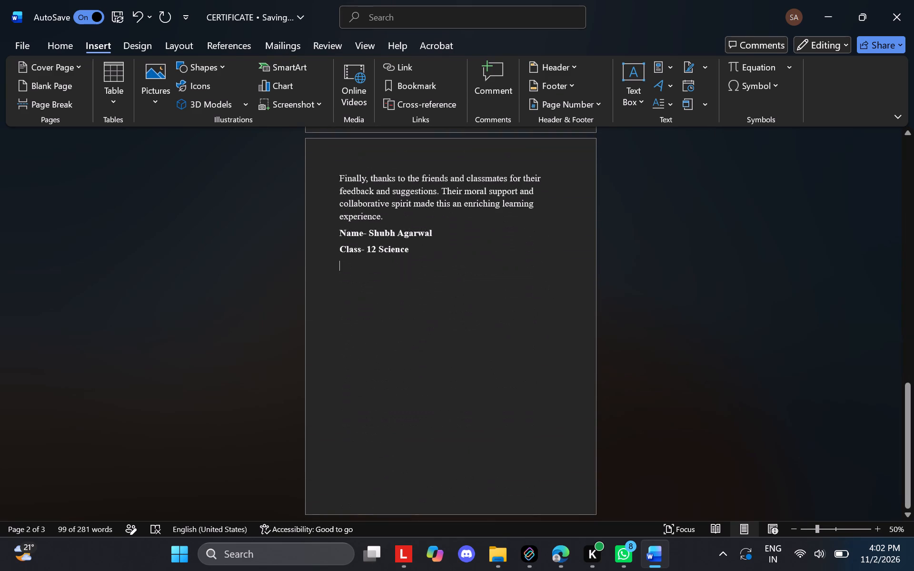
scroll(440, 274, up, 2)
scroll(420, 352, up, 8)
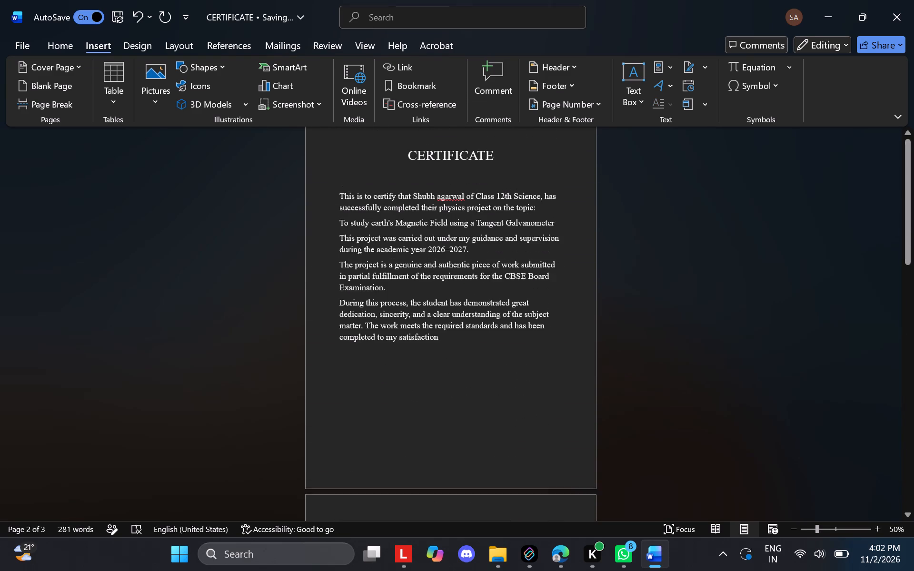
click(433, 236)
click(61, 59)
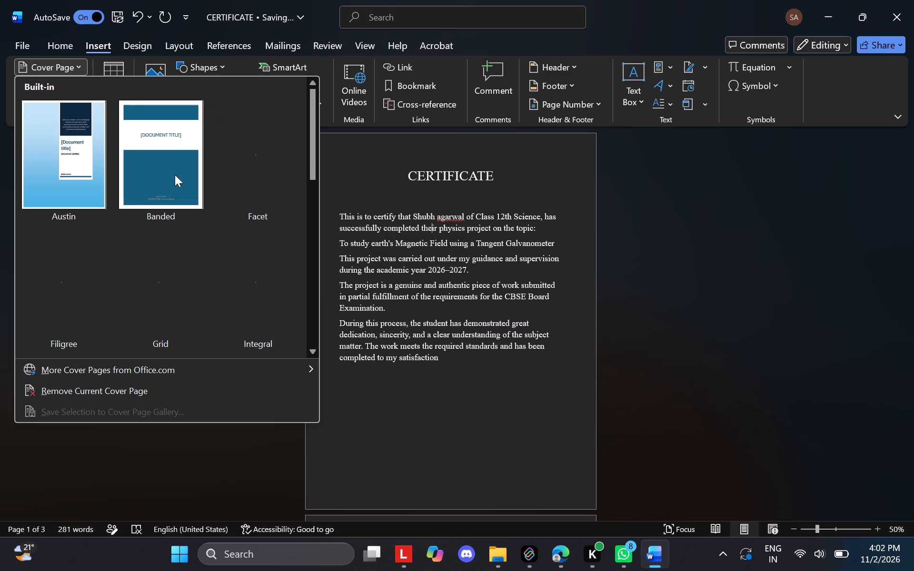
click(60, 48)
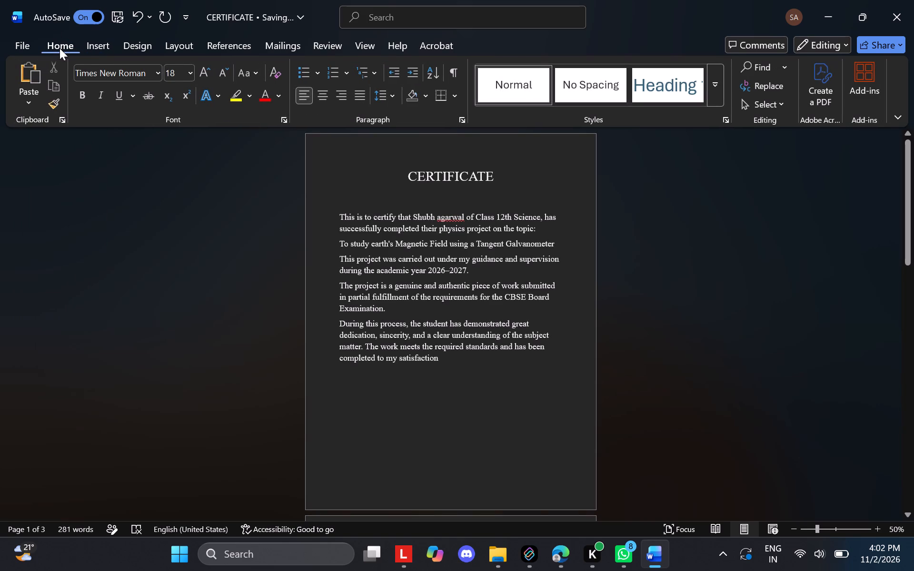
click(425, 244)
scroll(425, 244, down, 5)
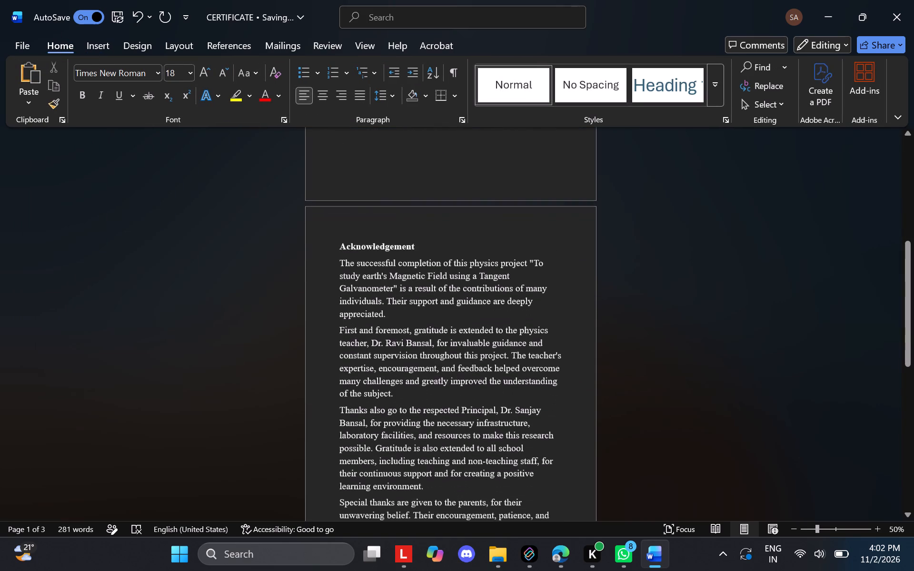
click(407, 276)
Set the entire acknowledgement text, from its heading through the class line, to 18 pt.
scroll(407, 276, down, 4)
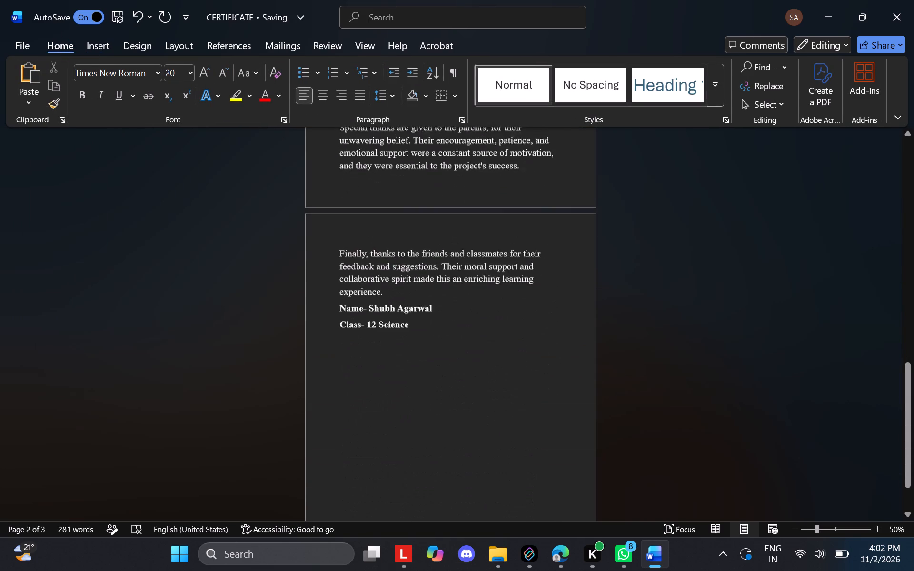
scroll(407, 276, up, 1)
drag(423, 363, 299, 96)
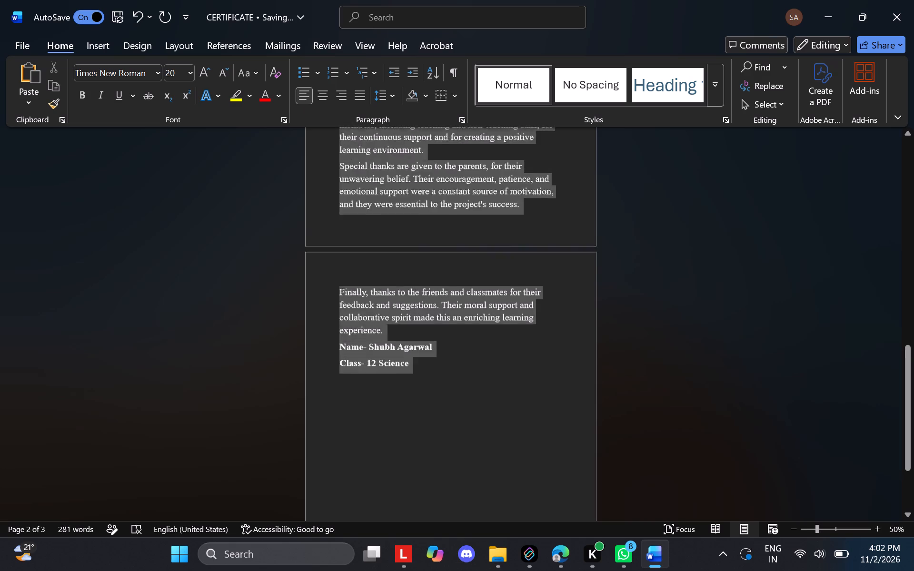
drag(299, 96, 329, 458)
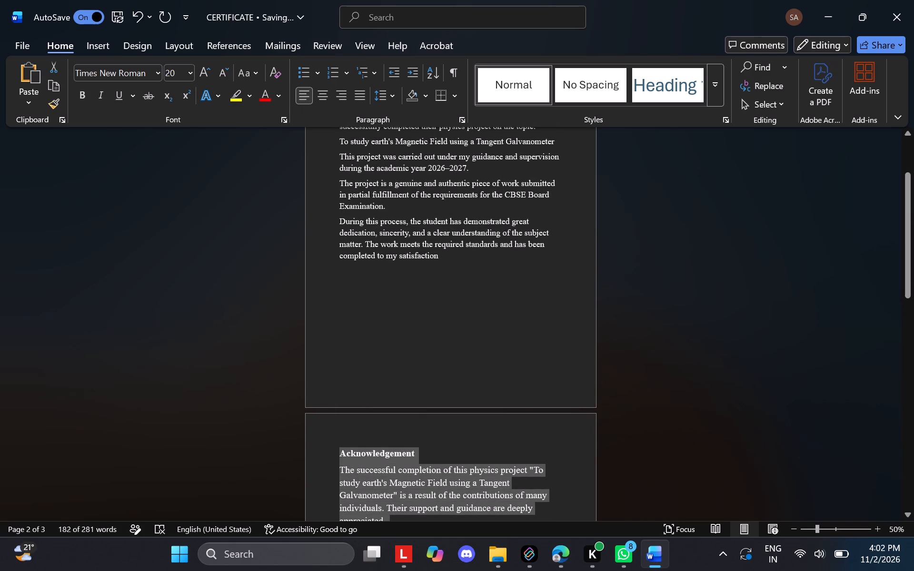
key(ctrl+bracketleft)
key(ctrl+bracketleft)
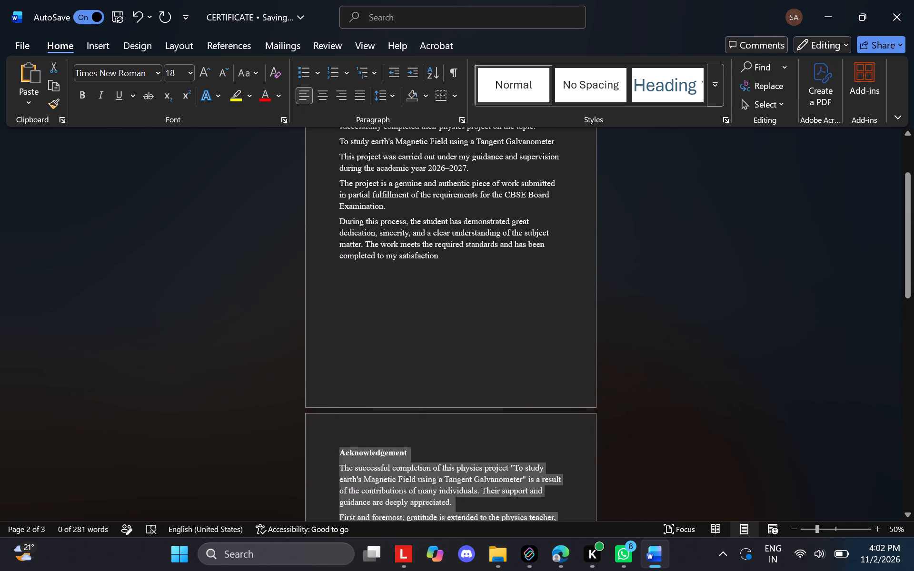
Center the "Acknowledgement" heading and enlarge it to 21 pt.
scroll(329, 458, down, 2)
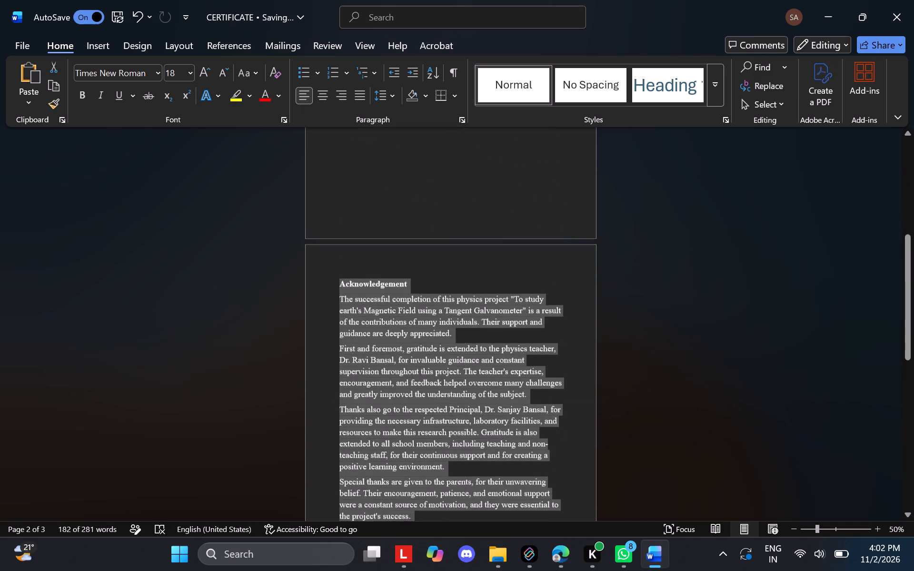
scroll(329, 458, down, 3)
scroll(329, 458, up, 5)
scroll(329, 458, down, 1)
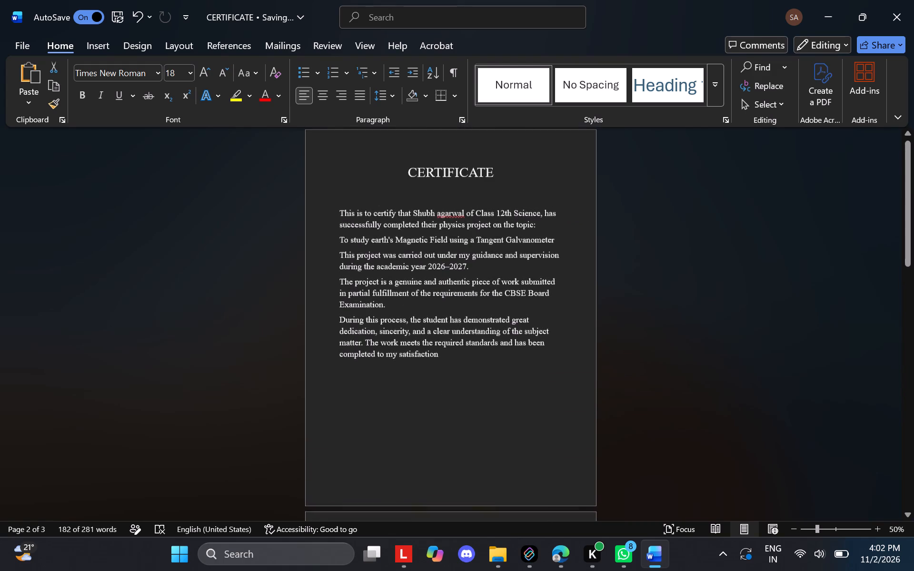
scroll(329, 458, down, 1)
scroll(329, 458, up, 3)
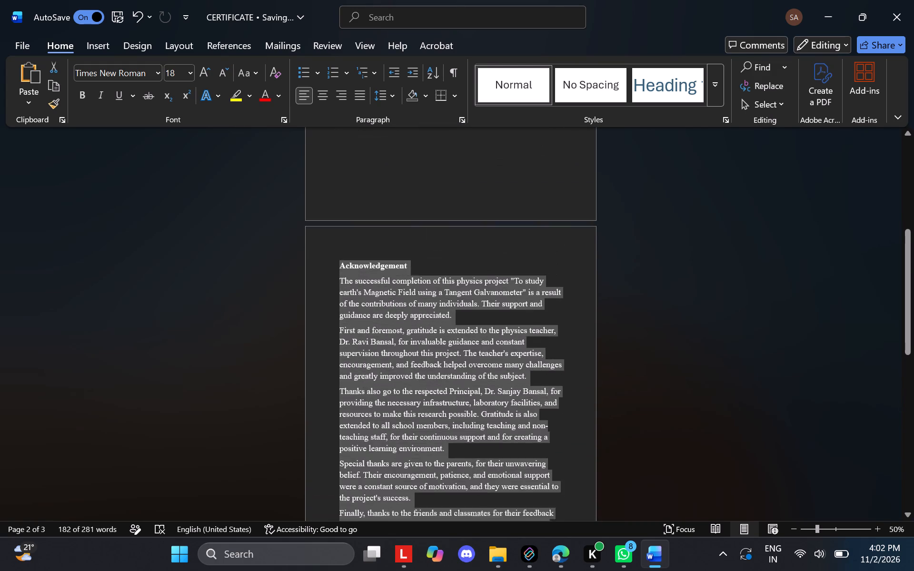
click(341, 283)
drag(337, 272, 431, 271)
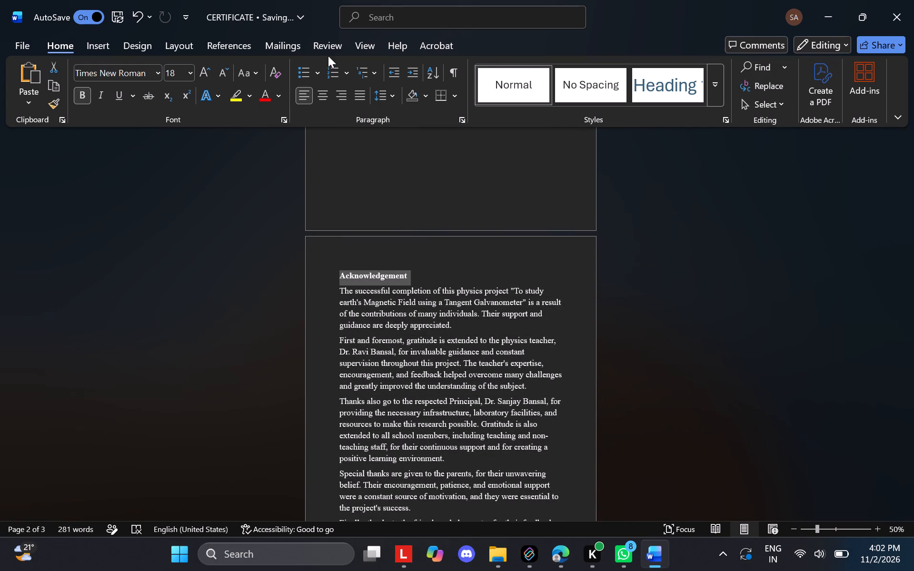
click(323, 93)
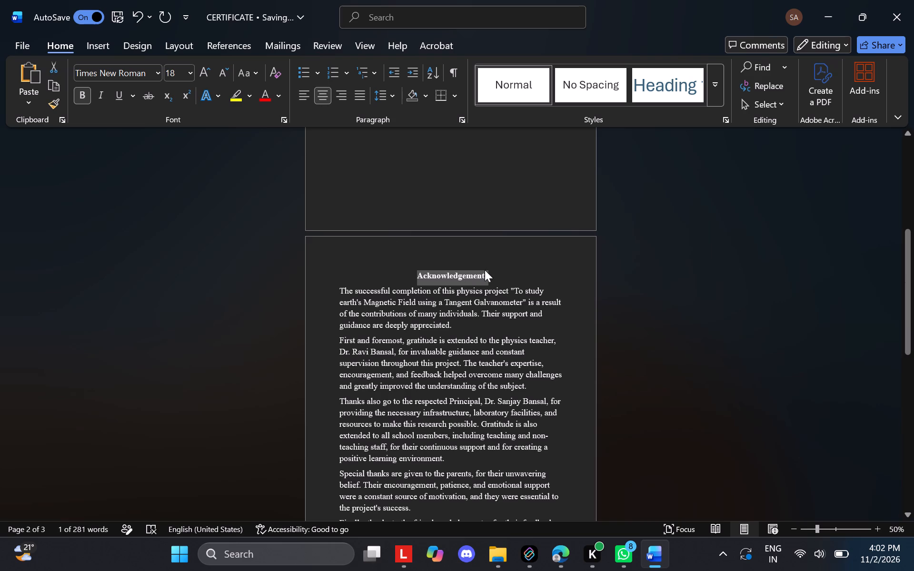
key(ctrl+bracketright)
key(ctrl+bracketright)
key(ctrl+bracketright)
Review the layout of the acknowledgement text and the certificate page.
scroll(485, 270, down, 2)
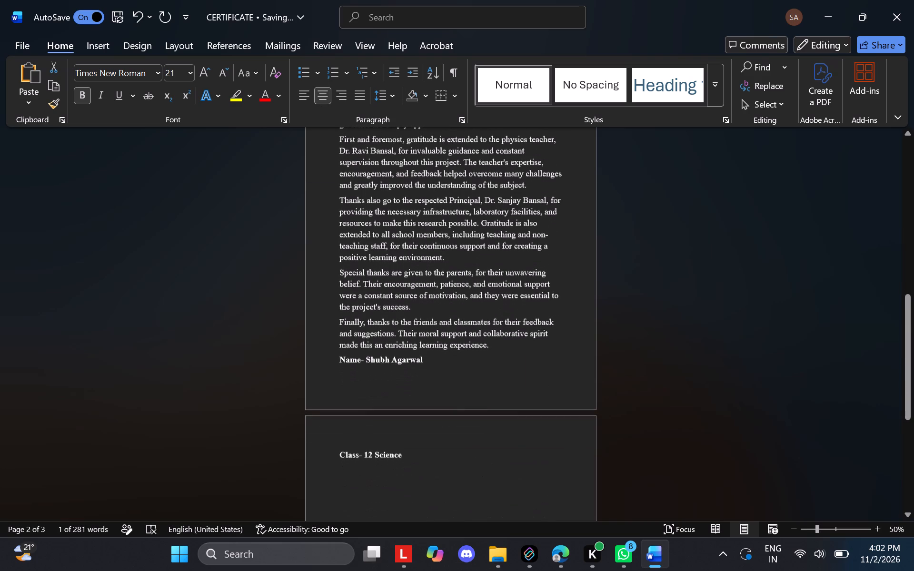
click(446, 385)
scroll(446, 385, up, 1)
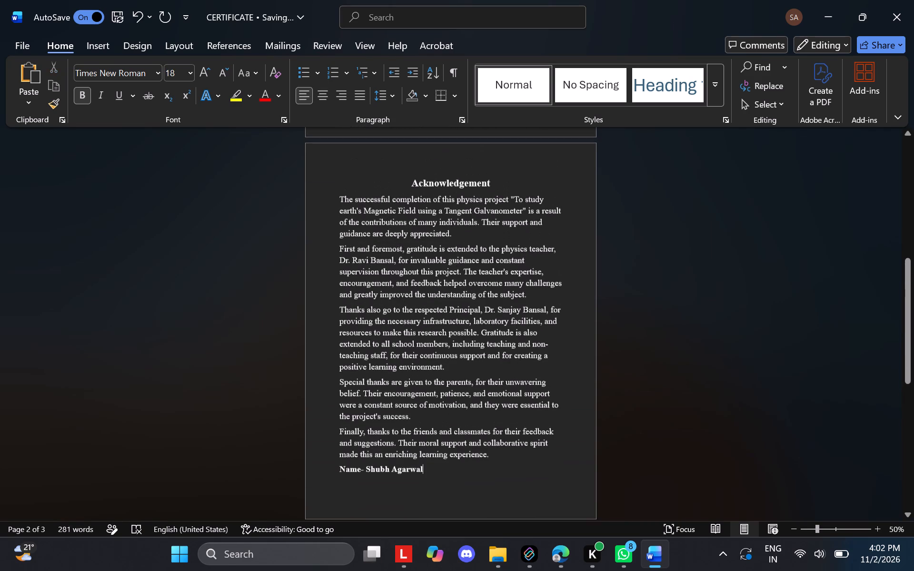
scroll(446, 385, up, 7)
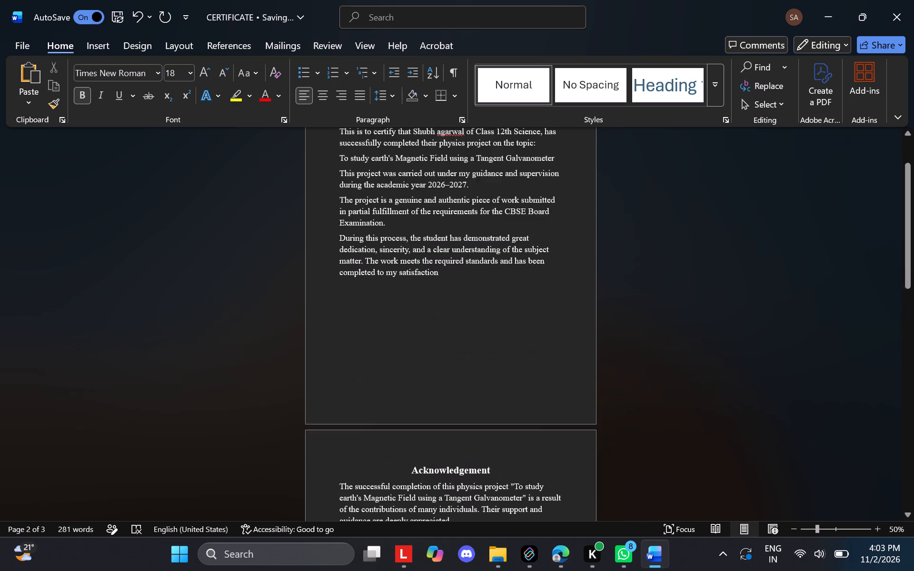
scroll(446, 385, up, 2)
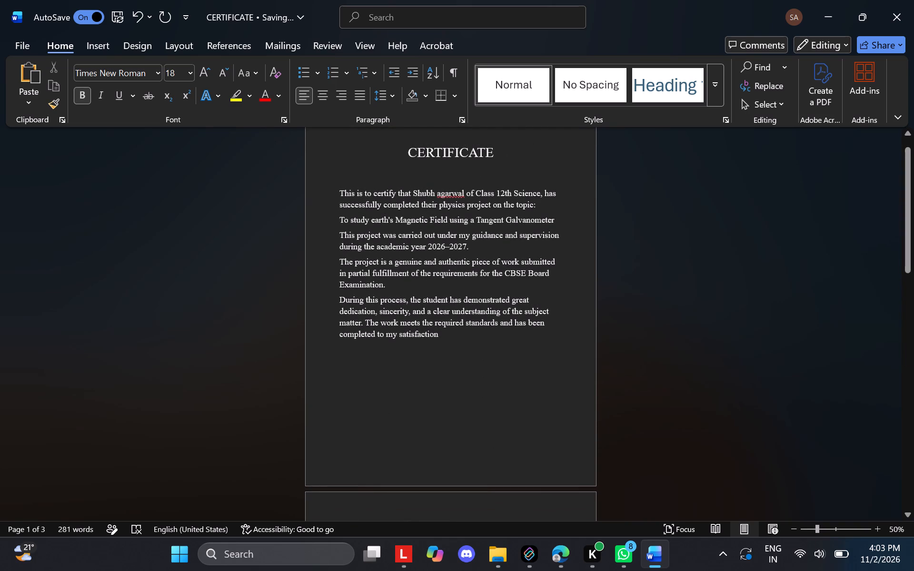
Compare the size and bold formatting of the "CERTIFICATE" and "Acknowledgement" headings and their body text.
click(437, 320)
scroll(454, 371, up, 1)
scroll(454, 371, down, 5)
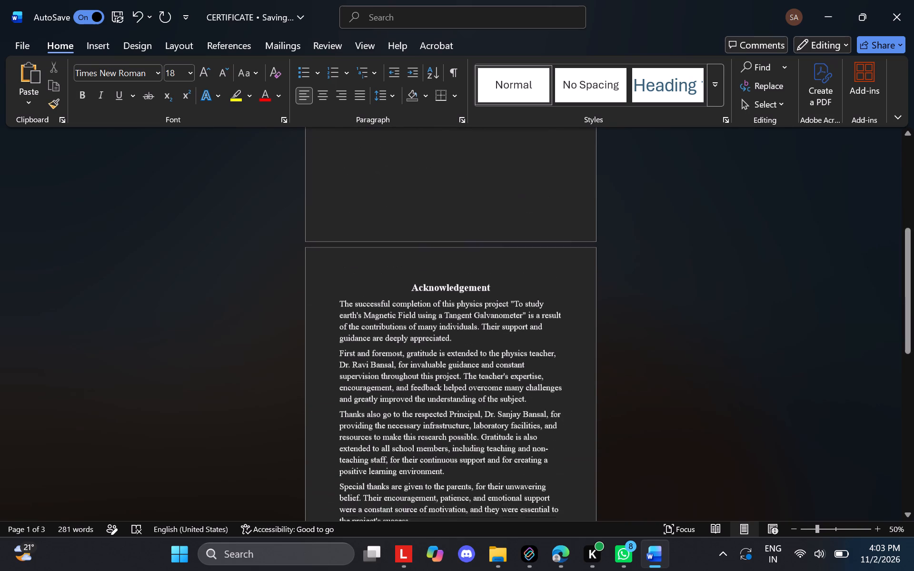
click(444, 360)
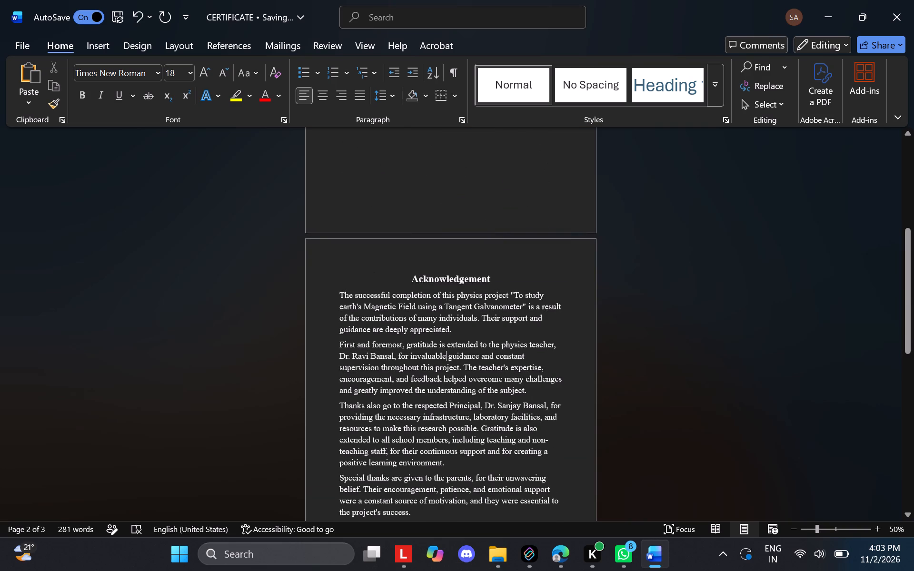
click(452, 272)
scroll(446, 272, up, 5)
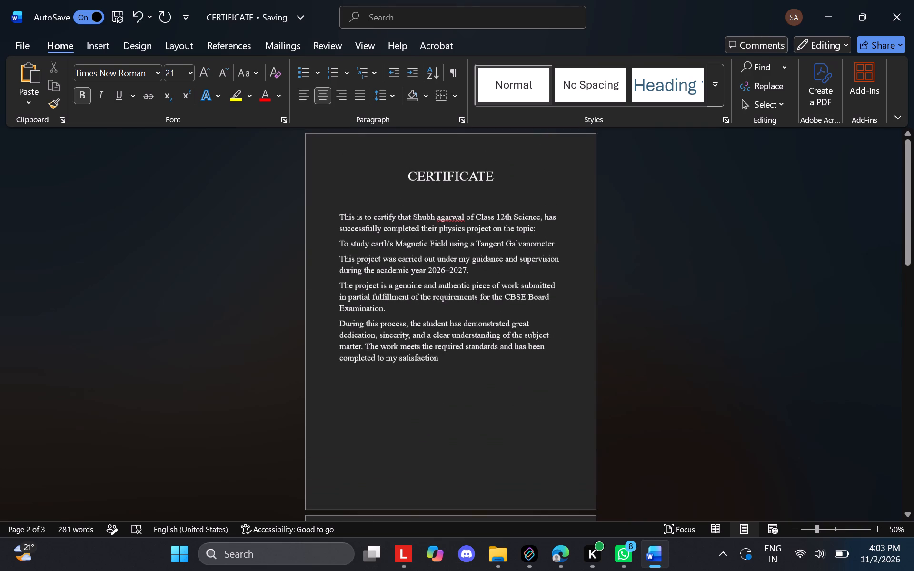
click(428, 179)
scroll(428, 179, down, 5)
scroll(428, 179, up, 1)
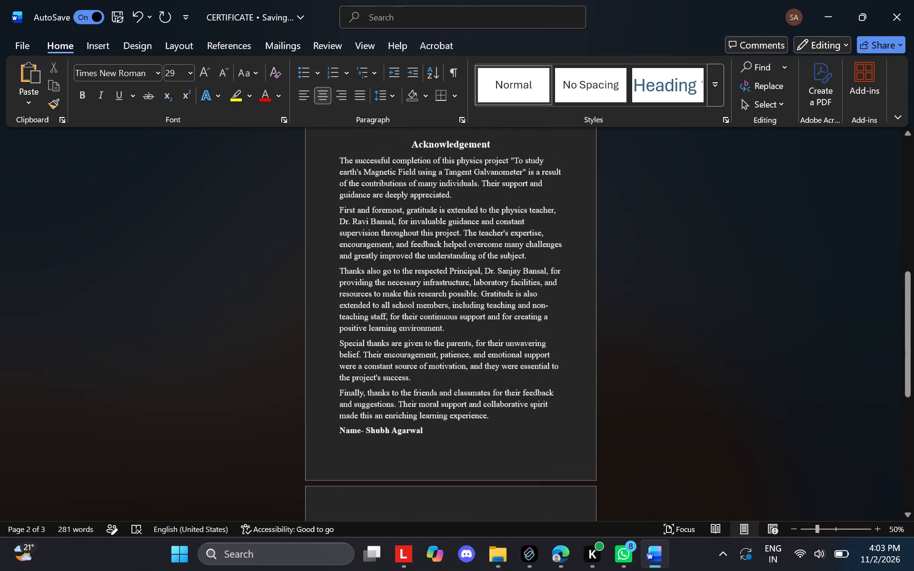
scroll(428, 179, up, 1)
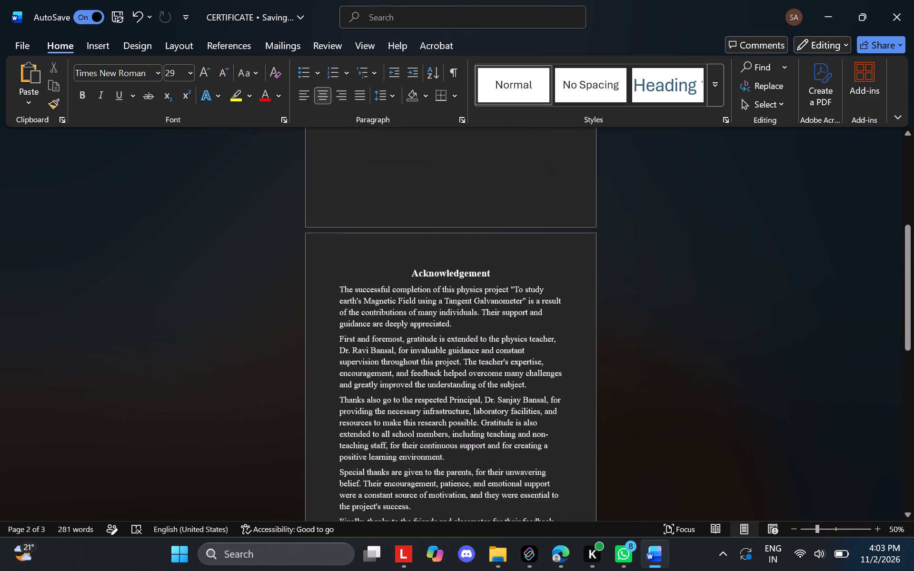
scroll(428, 179, up, 3)
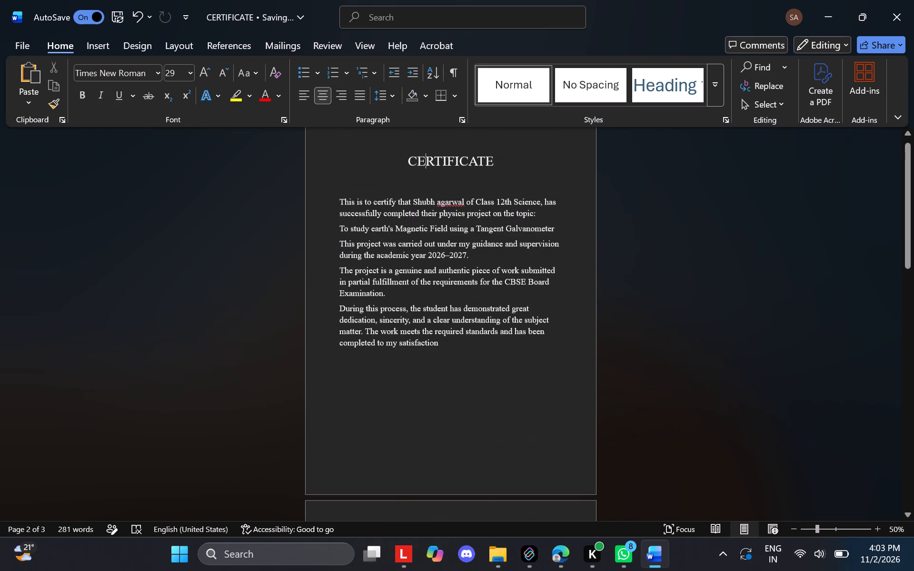
Apply bold and underline to the "CERTIFICATE" heading.
drag(525, 172, 381, 166)
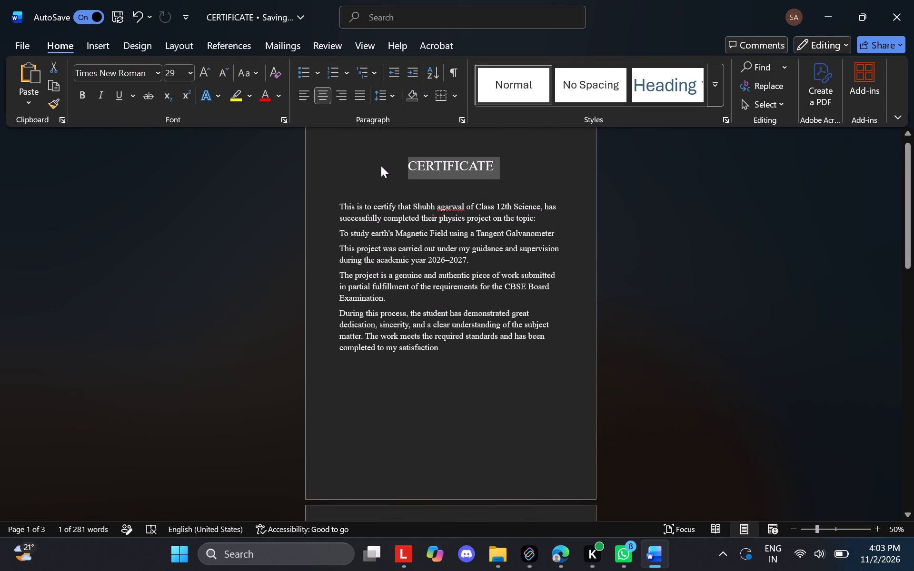
key(ctrl+b)
key(ctrl+u)
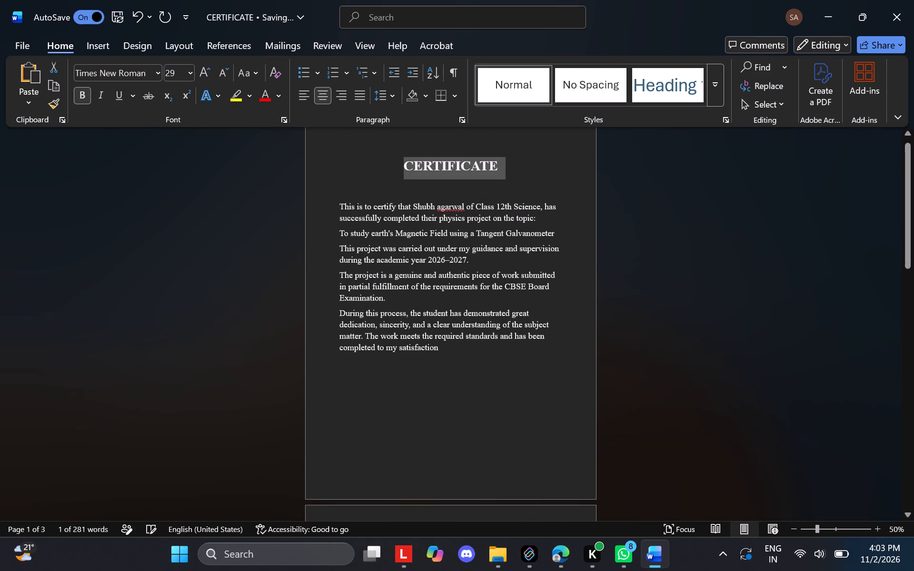
click(559, 404)
Underline the "Acknowledgement" heading and keep it bold.
scroll(559, 404, down, 3)
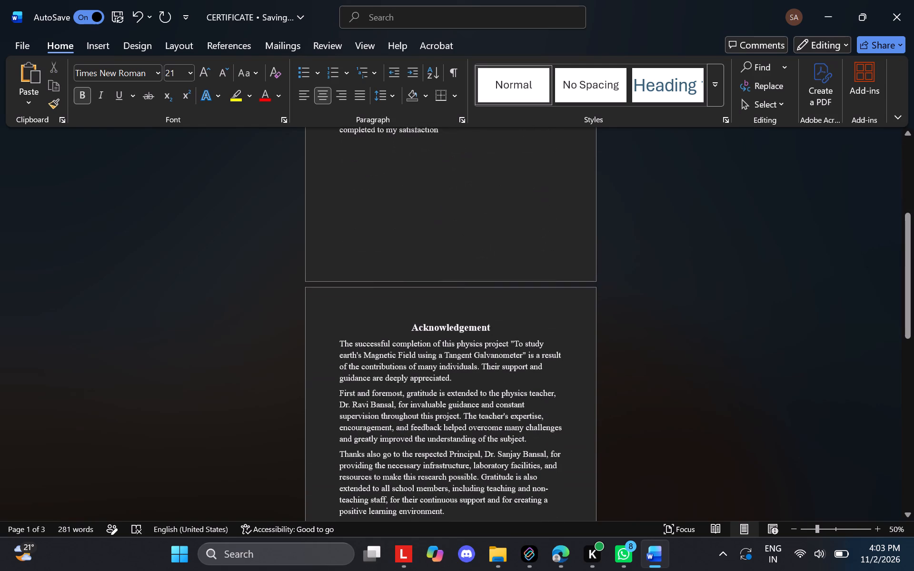
drag(489, 322, 379, 313)
key(ctrl+b)
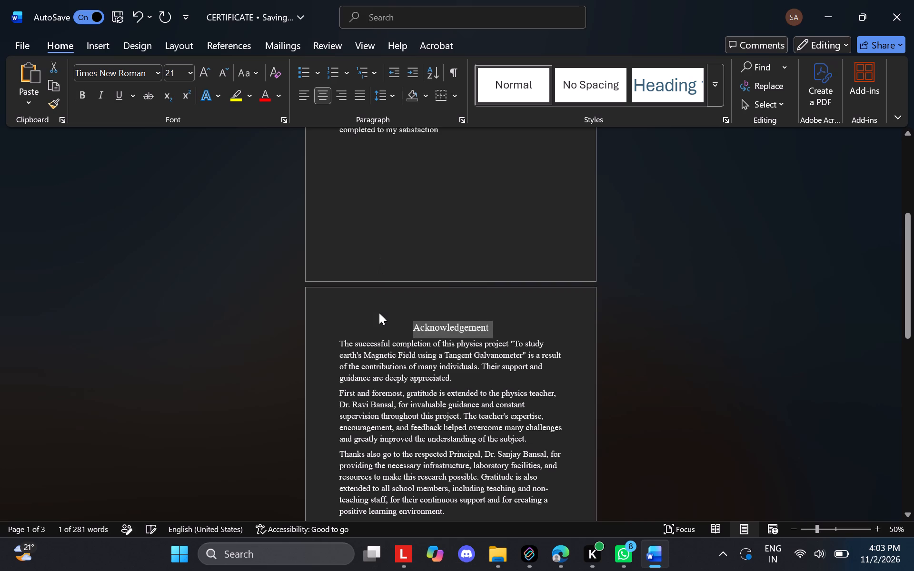
key(ctrl+u)
key(ctrl+b)
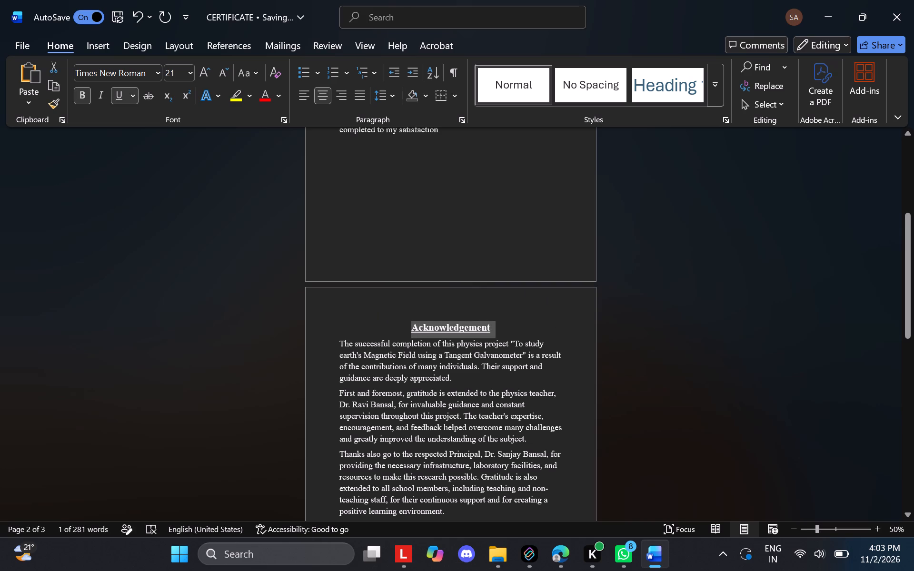
Delete the acknowledgement's last body paragraph, which begins "Finally, thanks to the friends and classmates".
scroll(447, 263, down, 1)
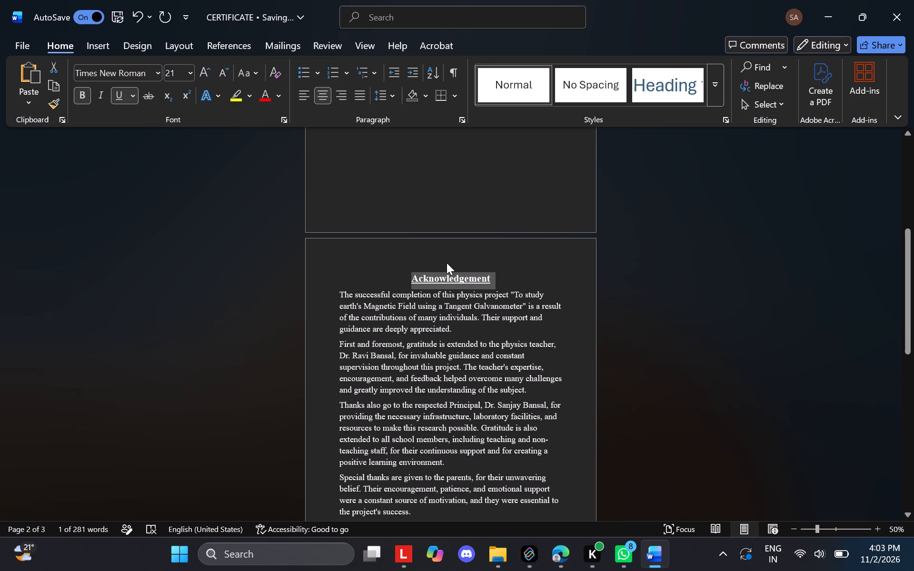
ctrl+scroll(447, 263, up, 1)
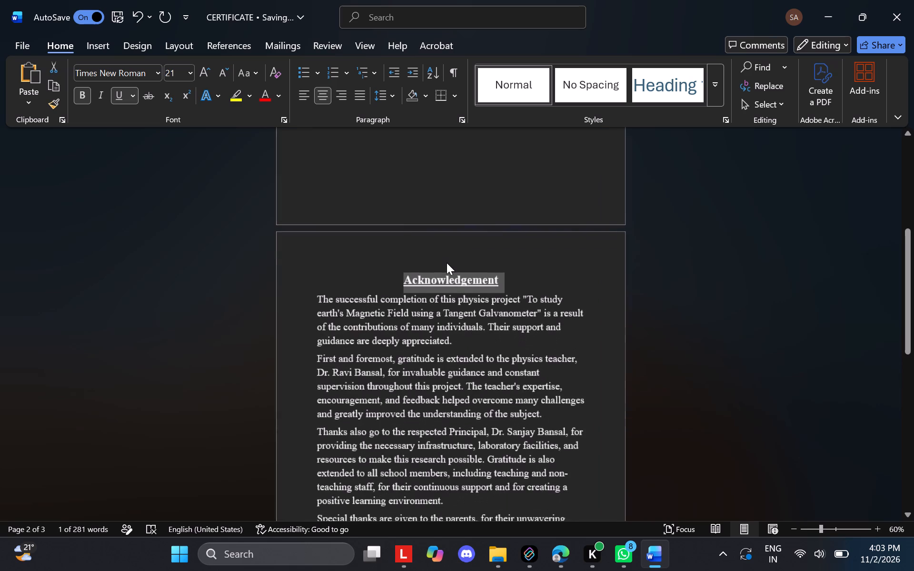
scroll(447, 263, down, 1)
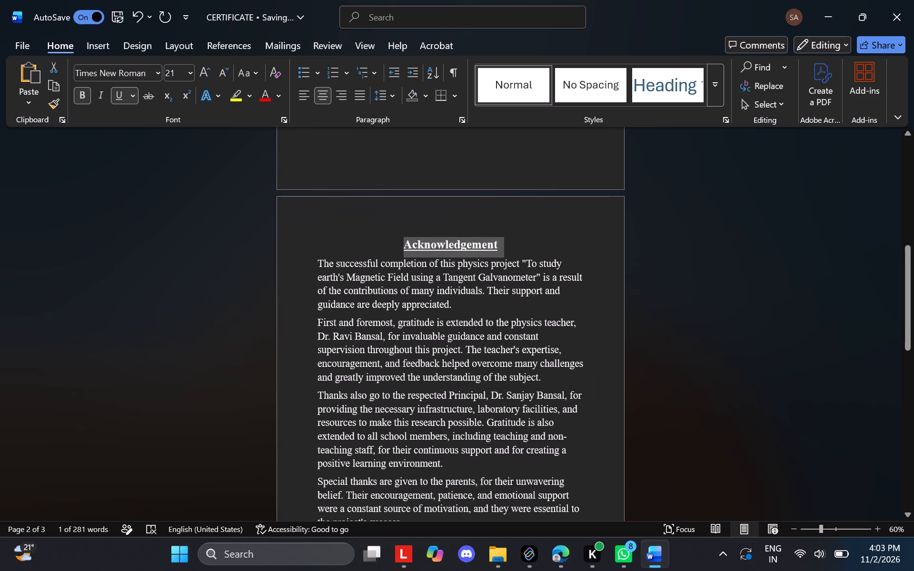
scroll(447, 263, down, 1)
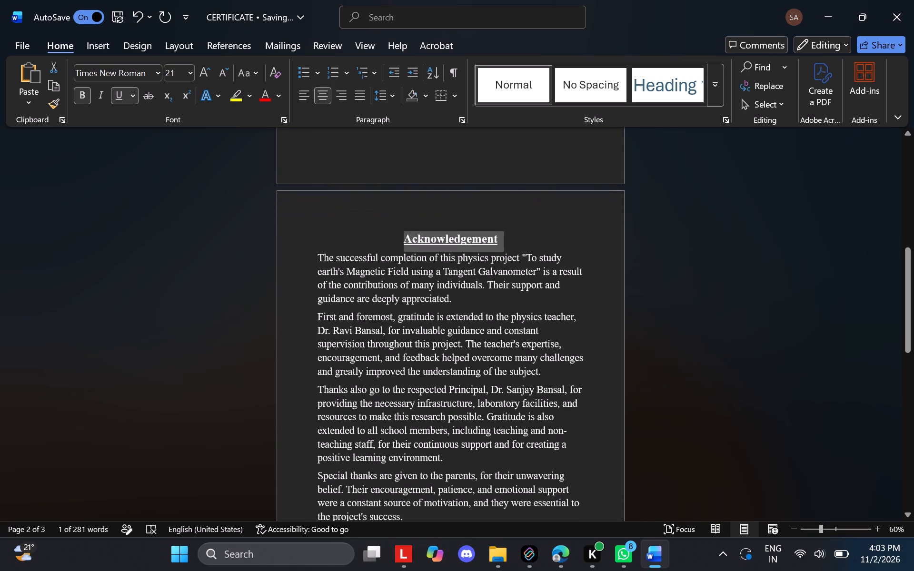
scroll(447, 263, down, 1)
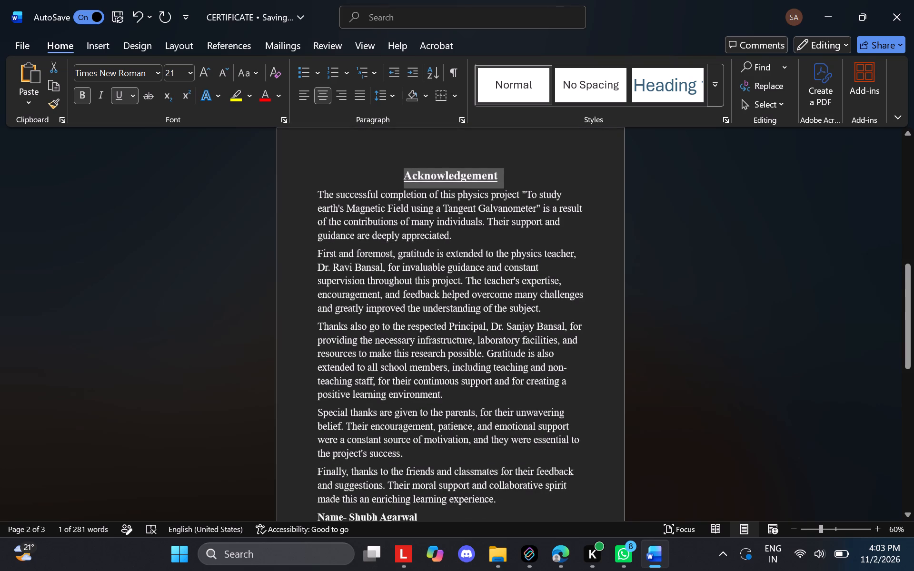
scroll(447, 263, down, 1)
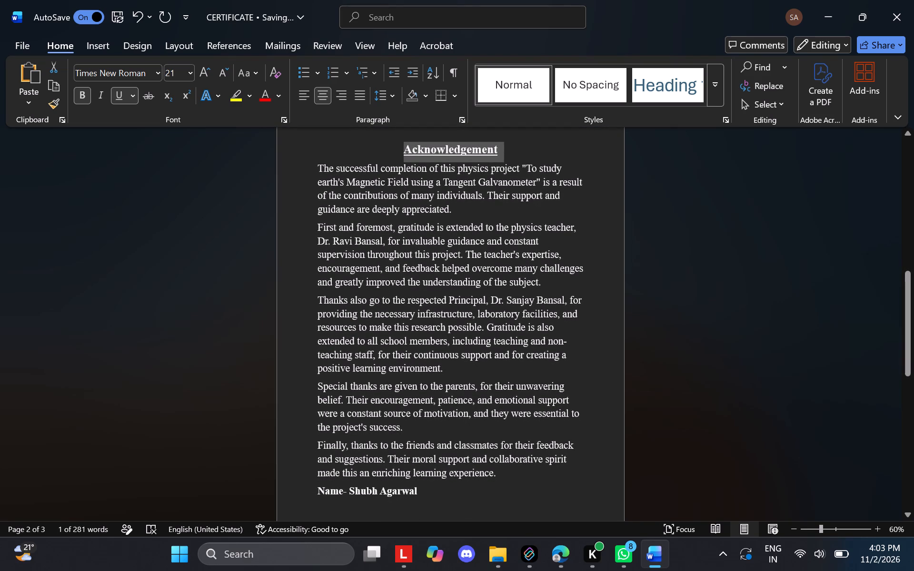
scroll(447, 263, down, 1)
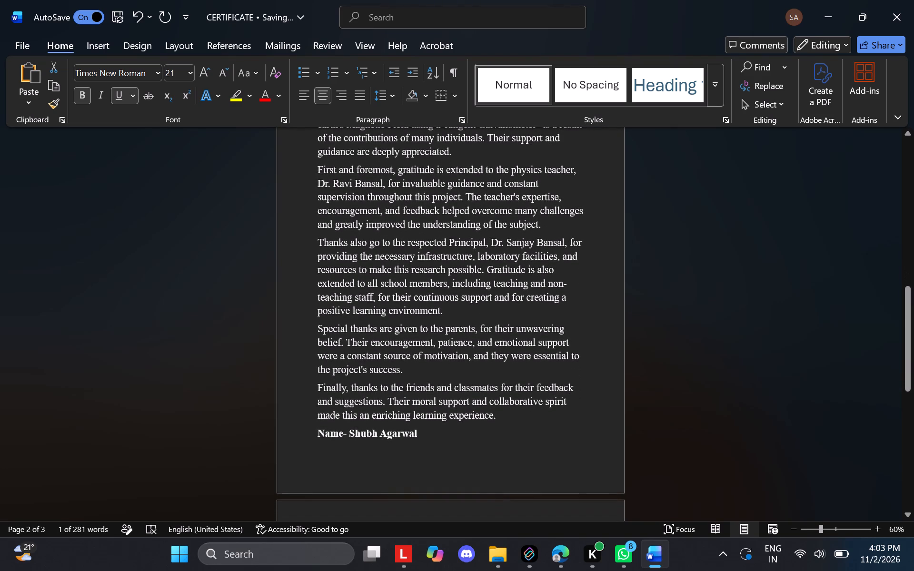
drag(408, 371, 331, 363)
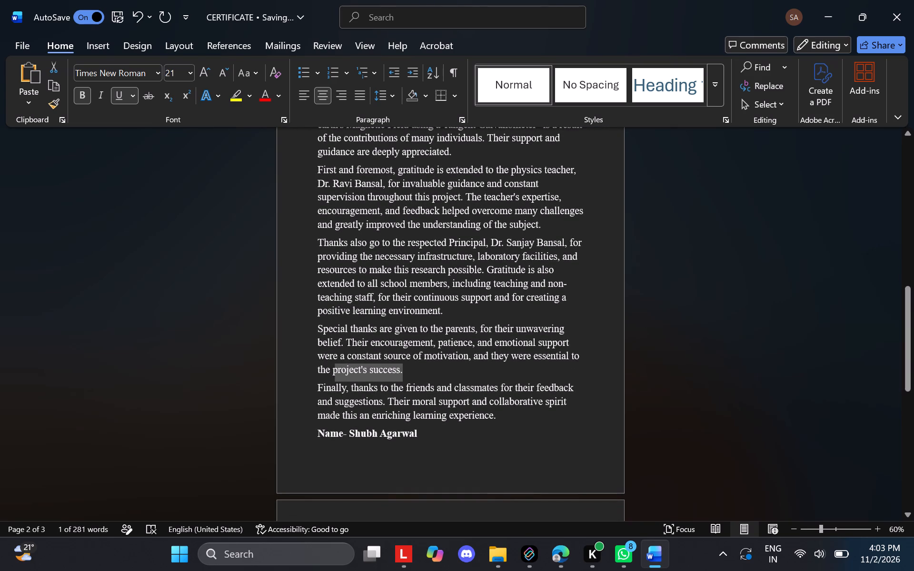
drag(331, 363, 417, 374)
click(417, 374)
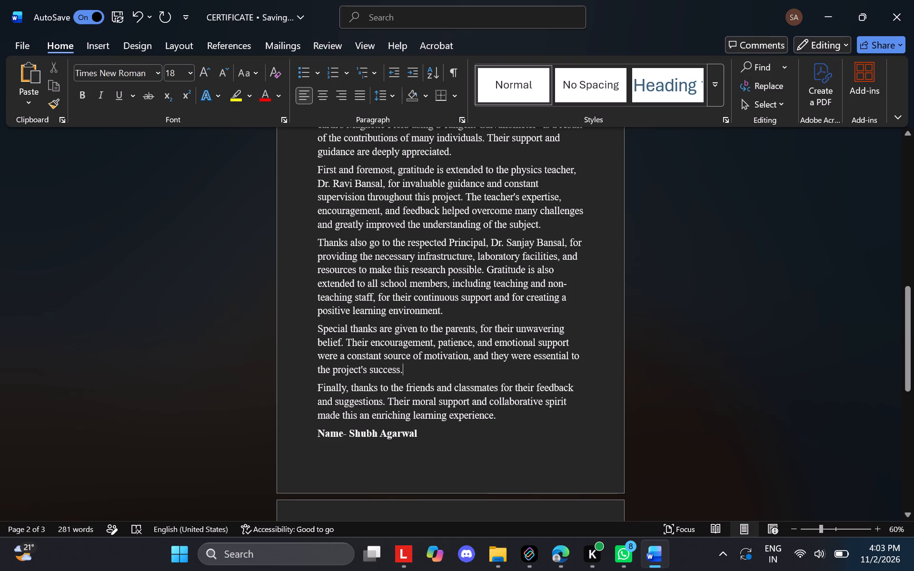
drag(500, 425, 327, 387)
key(BackSpace)
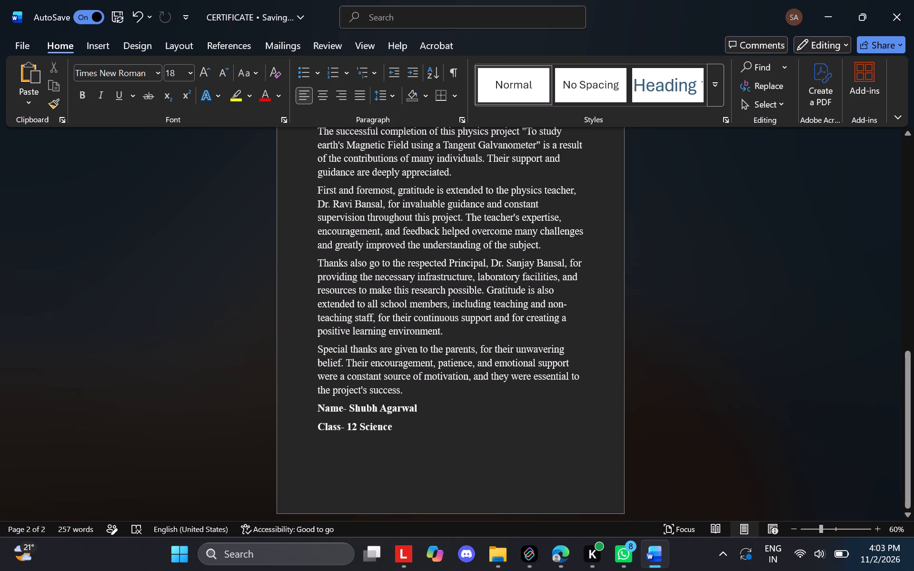
Review the layout of the shortened acknowledgement page and the certificate page.
scroll(374, 370, up, 2)
scroll(374, 370, down, 1)
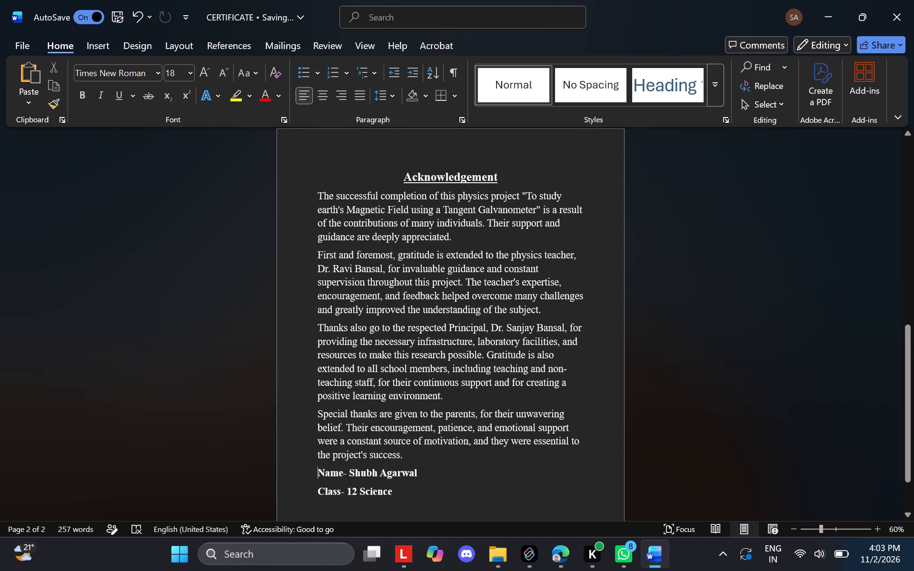
scroll(358, 270, down, 3)
scroll(380, 239, up, 8)
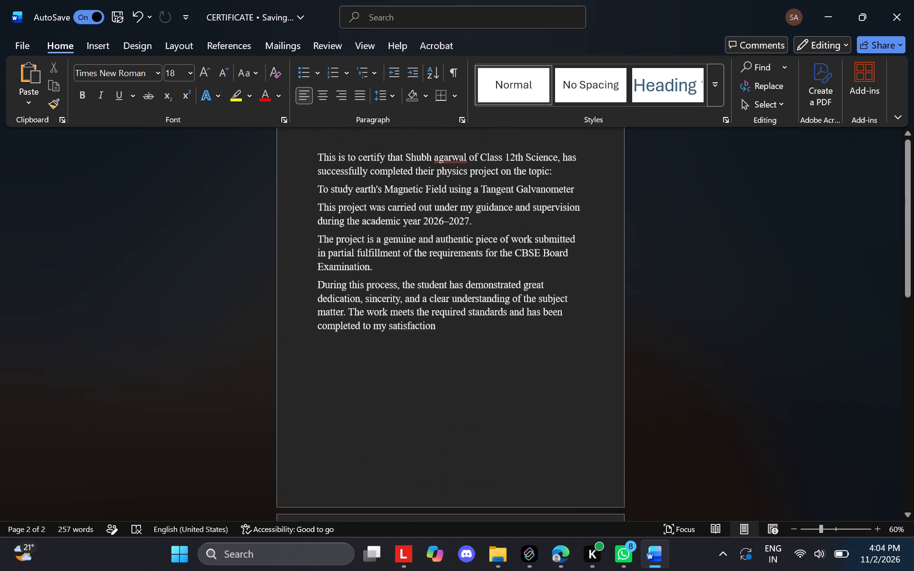
scroll(380, 239, down, 9)
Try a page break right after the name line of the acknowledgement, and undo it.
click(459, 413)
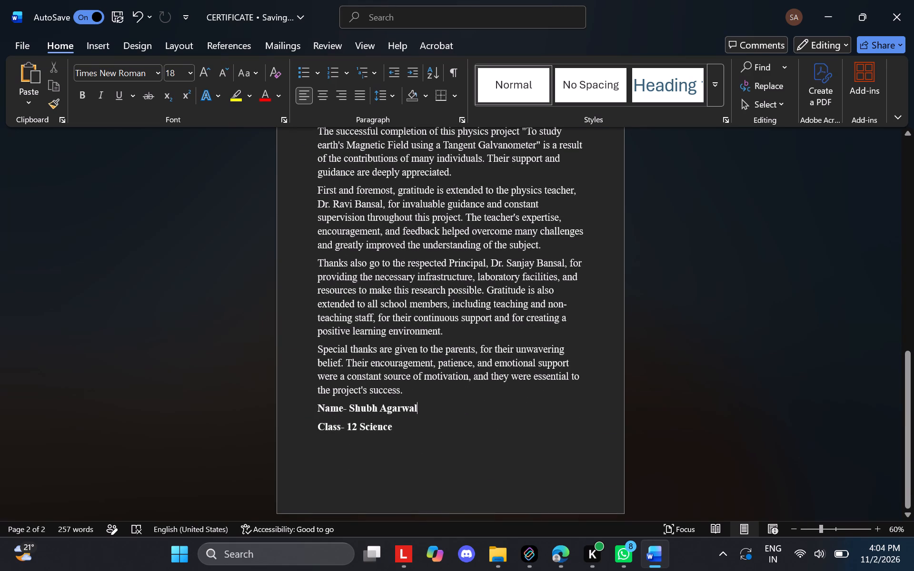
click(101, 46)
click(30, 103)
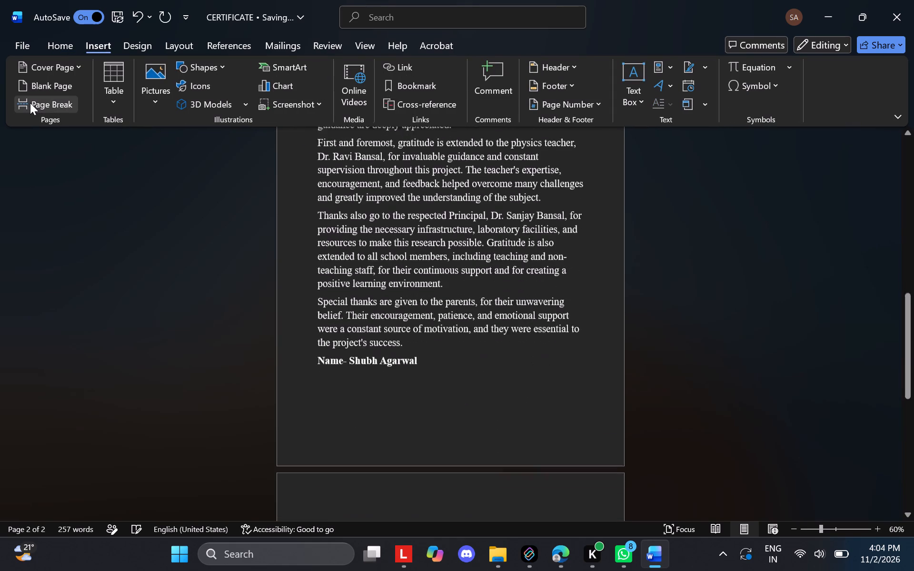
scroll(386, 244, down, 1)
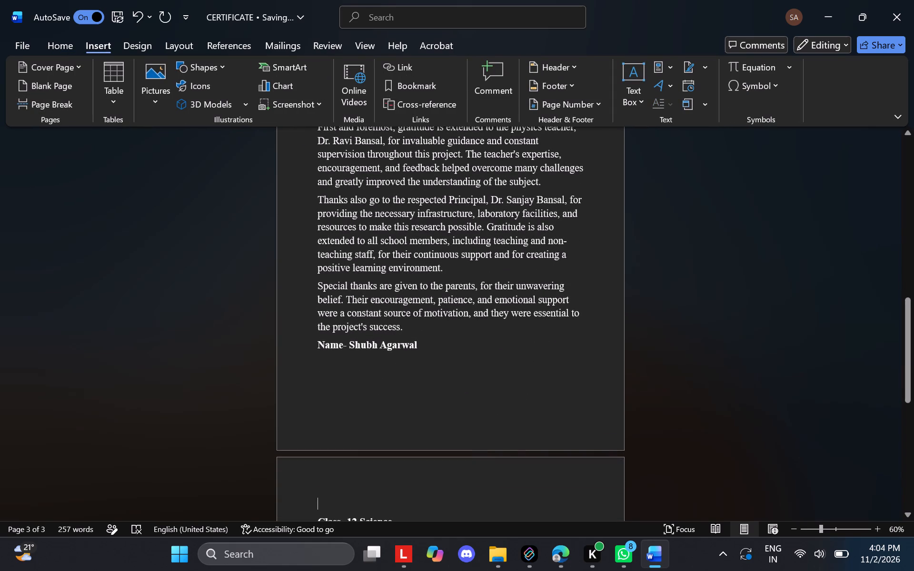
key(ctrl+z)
click(425, 449)
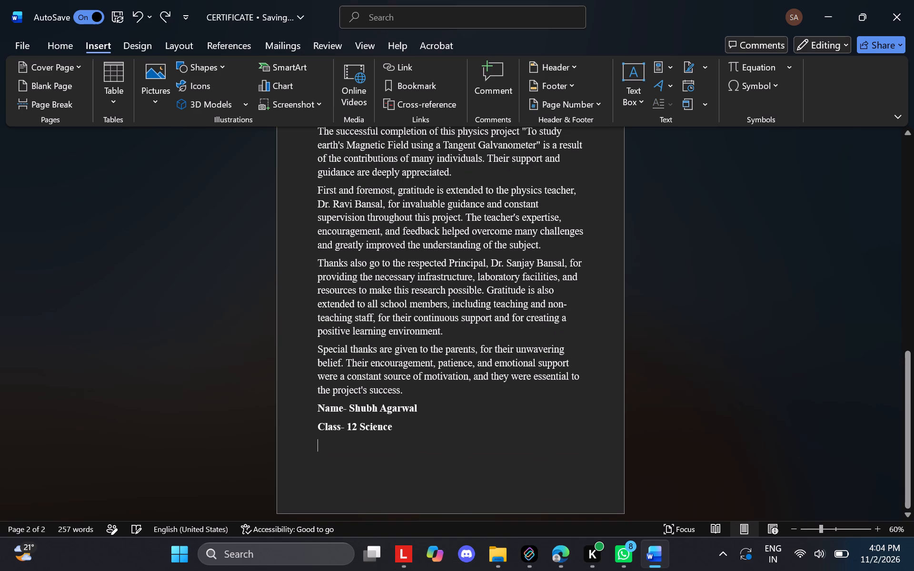
click(50, 107)
scroll(303, 251, down, 1)
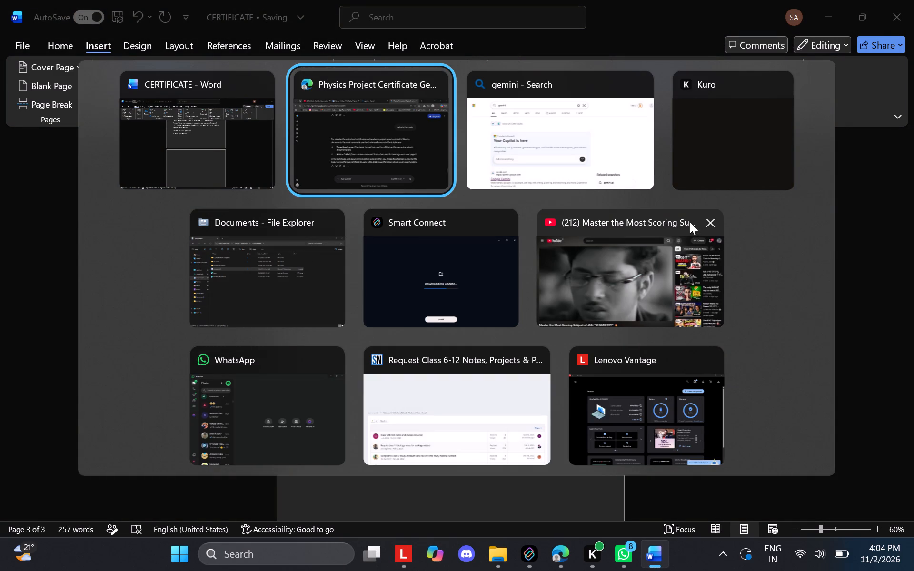
alt+click(714, 228)
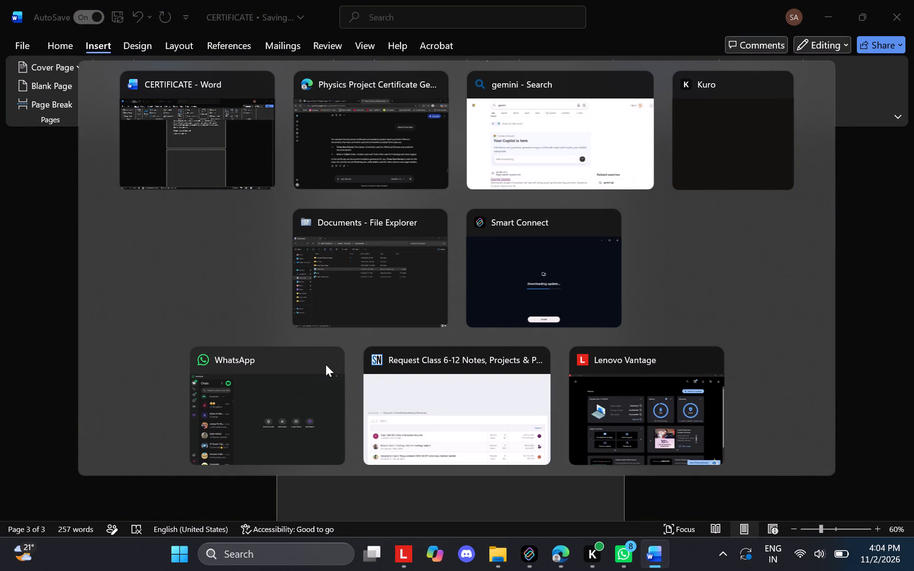
Close the WhatsApp and Documents File Explorer windows from the overview of open windows and return to the CERTIFICATE document in Word.
alt+click(326, 364)
alt+click(426, 228)
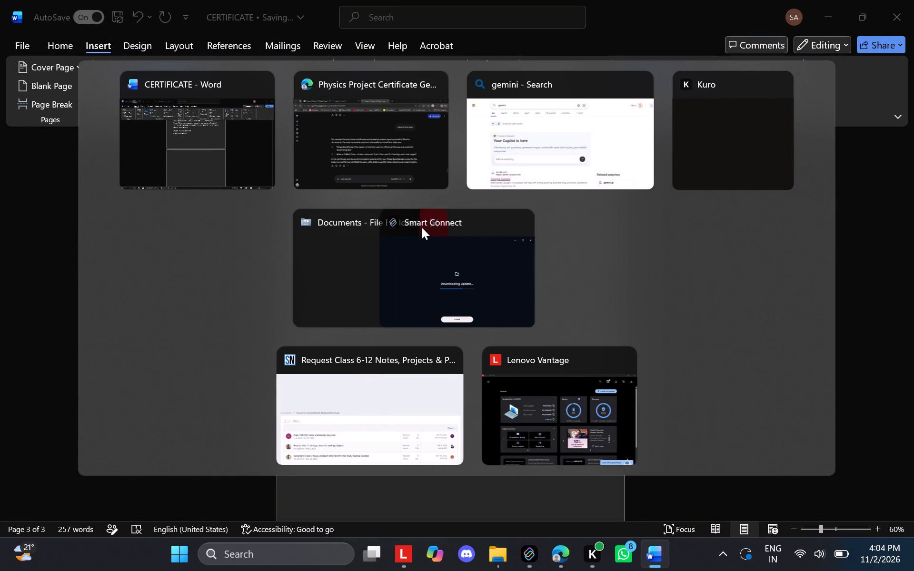
alt+click(258, 136)
Look over the certificate and acknowledgement pages to compare their layout.
scroll(359, 236, up, 3)
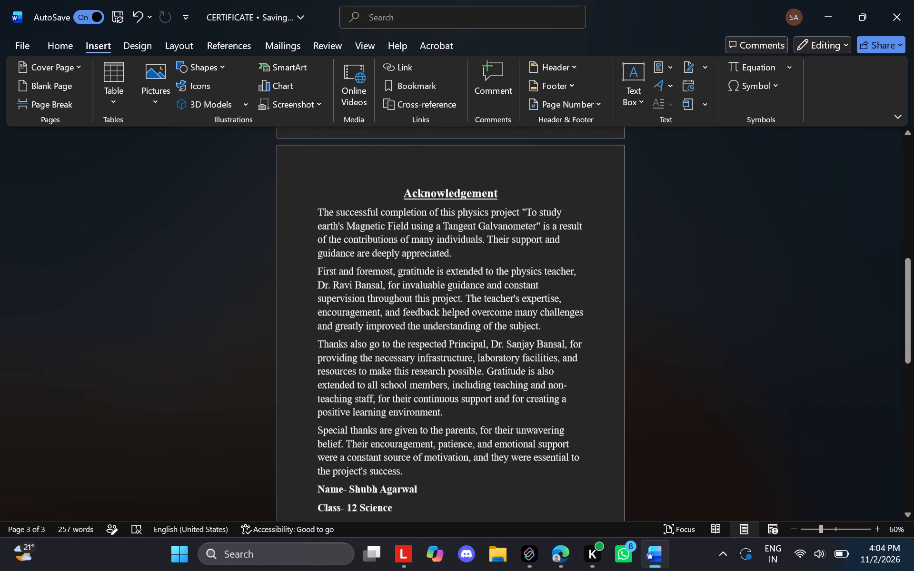
scroll(359, 236, up, 6)
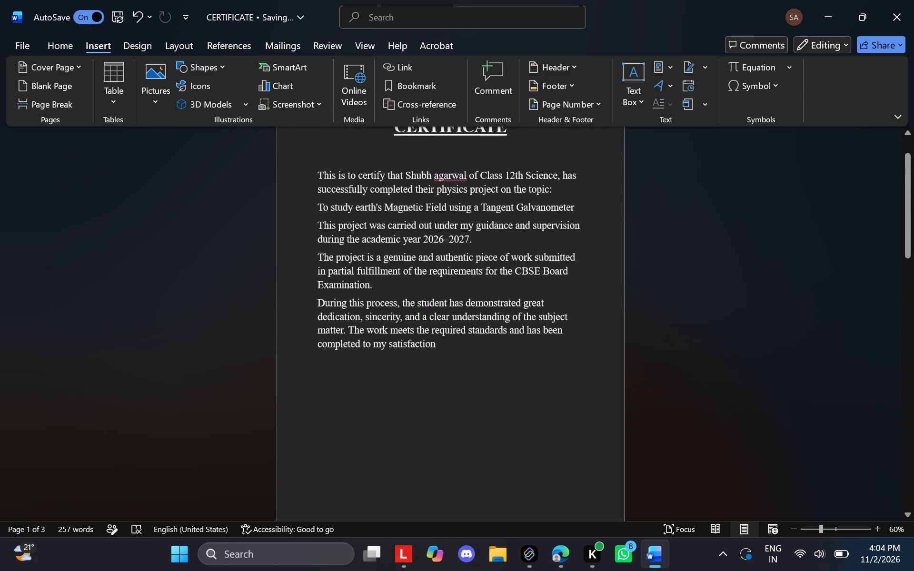
scroll(359, 236, up, 1)
scroll(359, 236, down, 2)
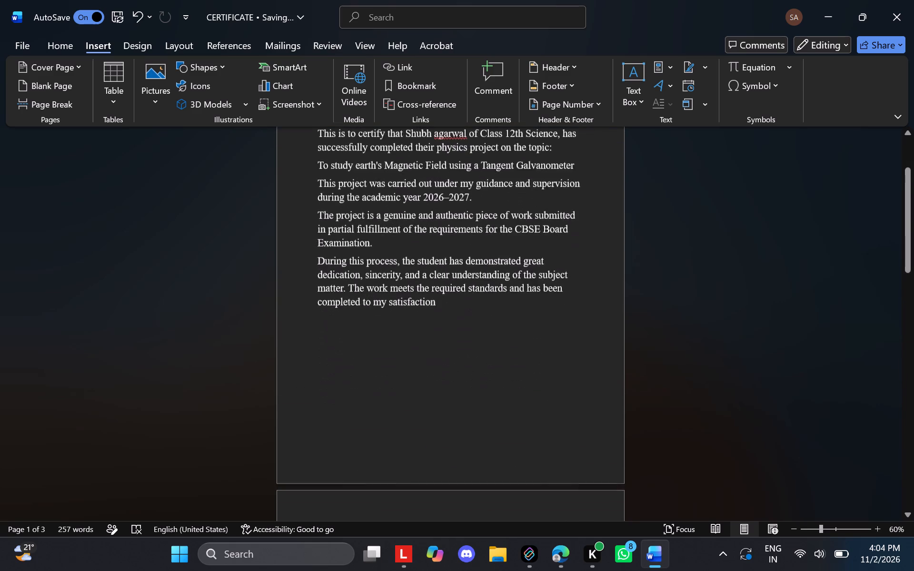
scroll(359, 236, down, 2)
ctrl+scroll(359, 236, up, 1)
ctrl+scroll(359, 236, down, 1)
ctrl+scroll(359, 236, up, 1)
ctrl+scroll(359, 236, down, 1)
ctrl+scroll(359, 236, up, 1)
ctrl+scroll(359, 236, down, 1)
scroll(301, 274, down, 3)
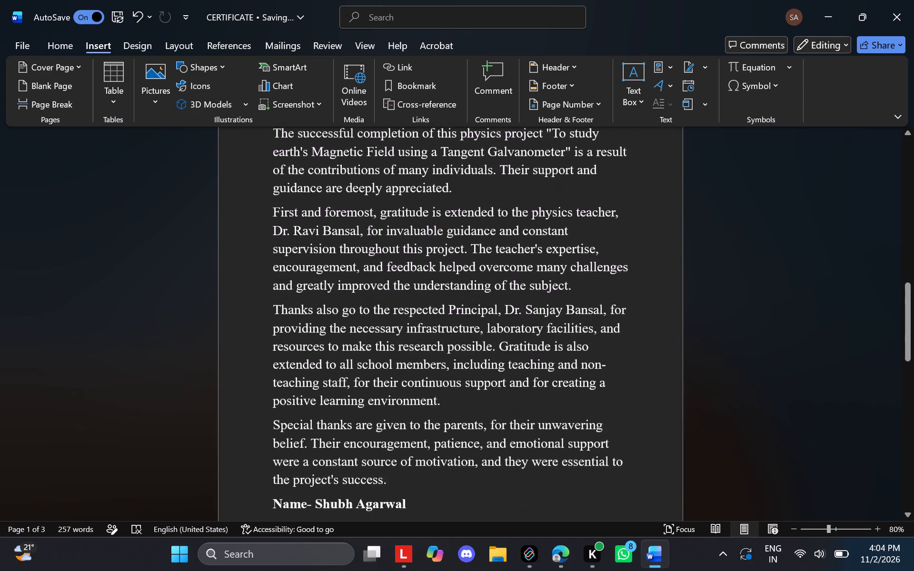
Check the Acknowledgement heading's font size and reduce the CERTIFICATE heading to size 21 to match it.
click(430, 402)
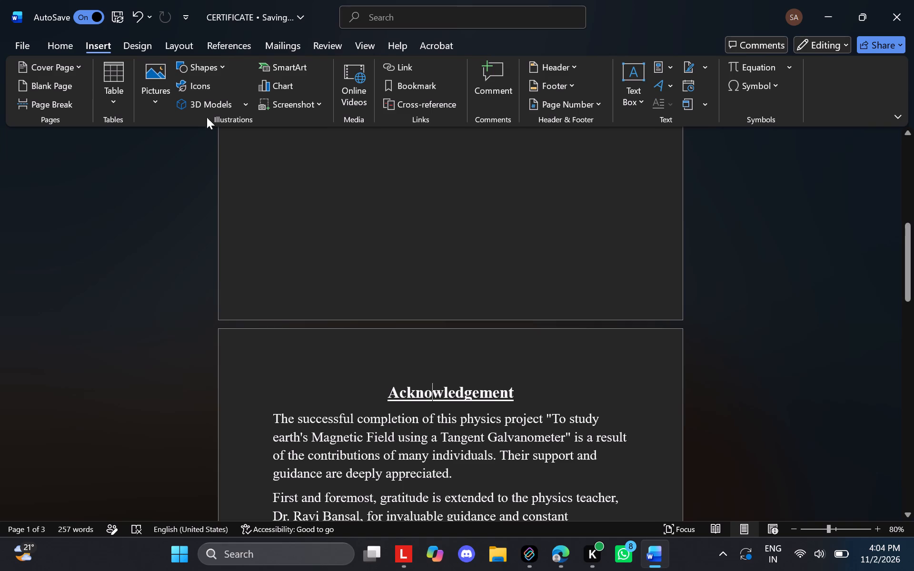
click(53, 41)
scroll(319, 216, up, 7)
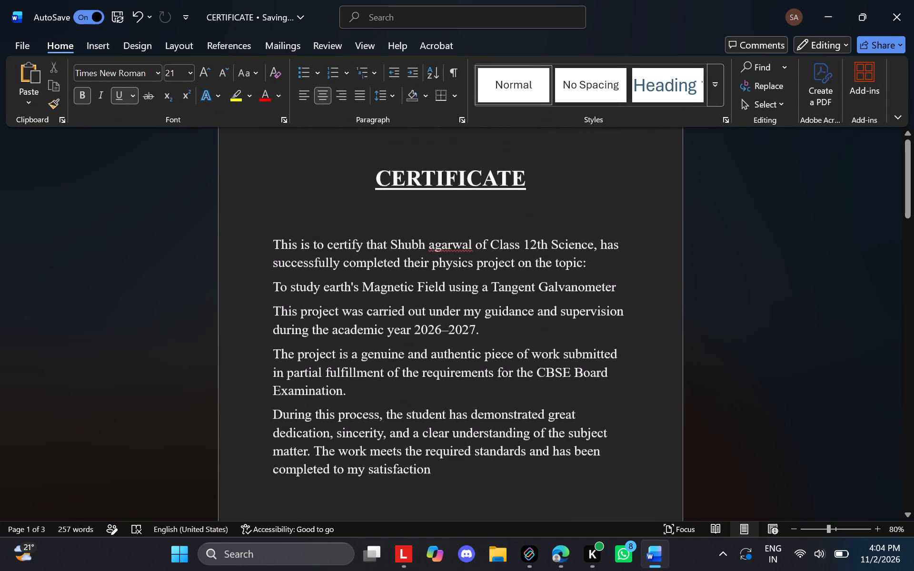
scroll(319, 216, up, 1)
drag(566, 199, 359, 222)
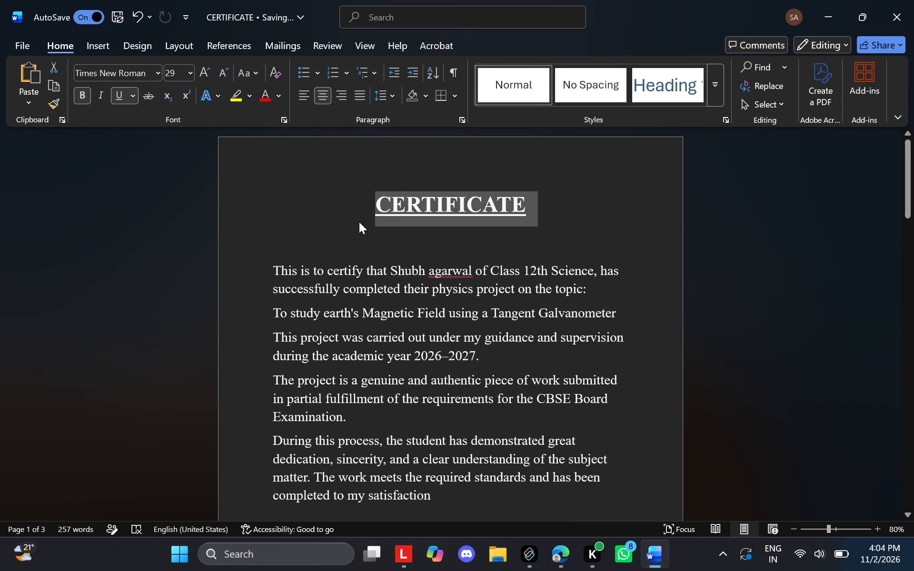
key(ctrl+bracketleft)
key(ctrl+bracketleft)
key(ctrl+bracketleft)
key(ctrl+bracketleft)
key(ctrl+bracketleft)
key(ctrl+bracketleft)
key(ctrl+bracketleft)
key(ctrl+bracketleft)
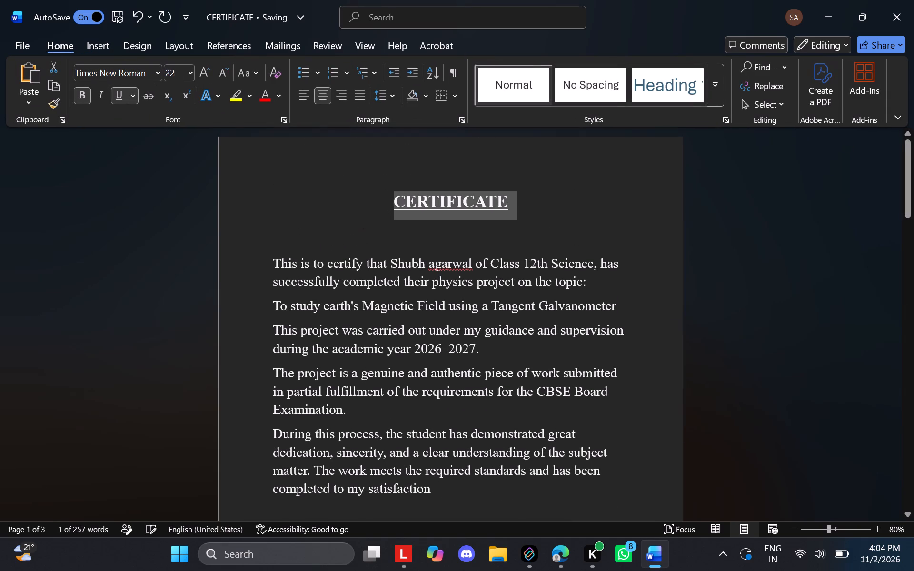
Add a blank line between the Acknowledgement heading and its first paragraph.
scroll(359, 222, down, 5)
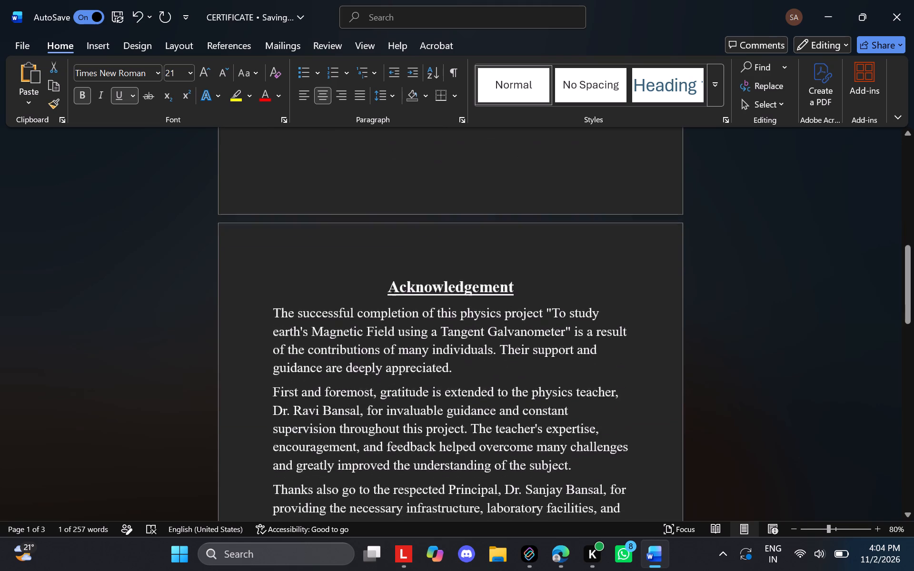
scroll(359, 222, down, 5)
scroll(359, 222, up, 4)
click(329, 374)
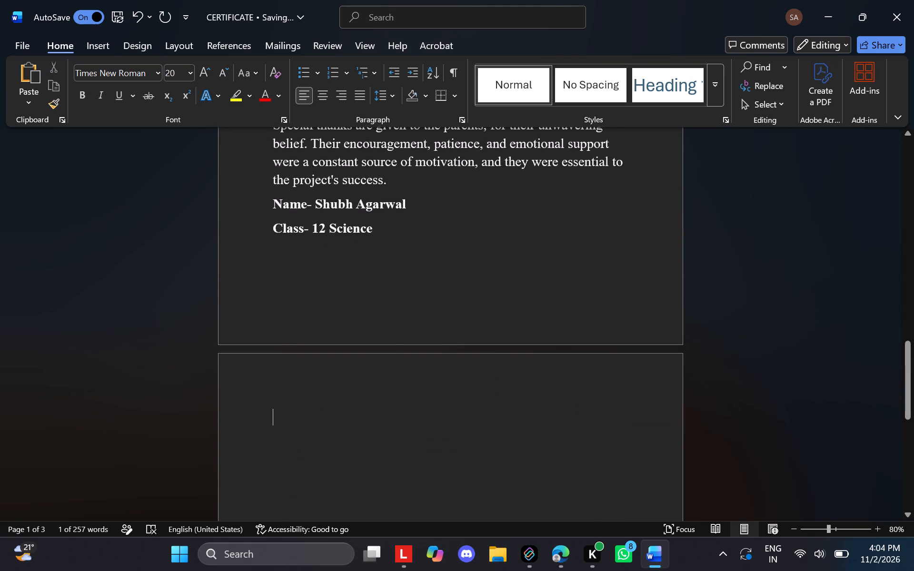
scroll(399, 289, up, 2)
scroll(523, 195, up, 1)
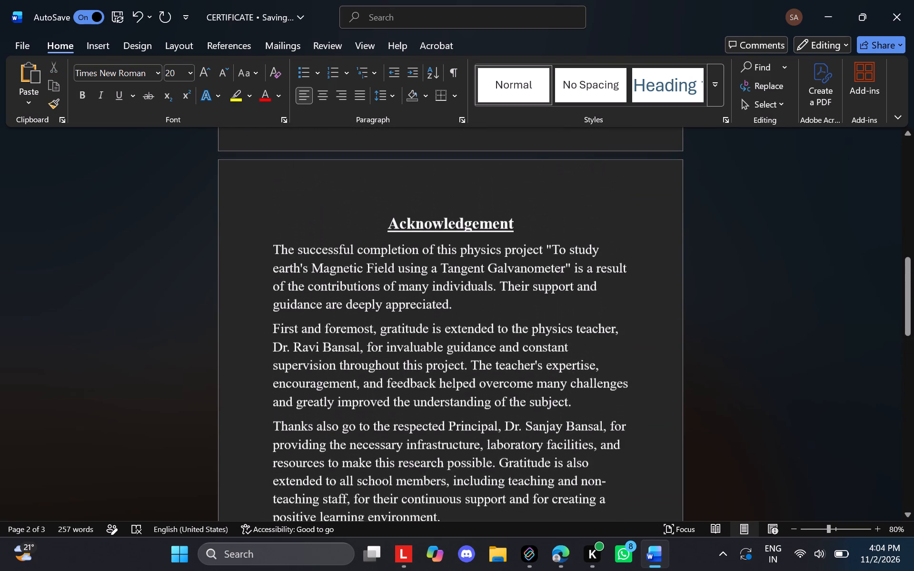
click(529, 208)
key(Return)
Review the whole document from the certificate page through the acknowledgement to the blank third page.
scroll(557, 170, down, 4)
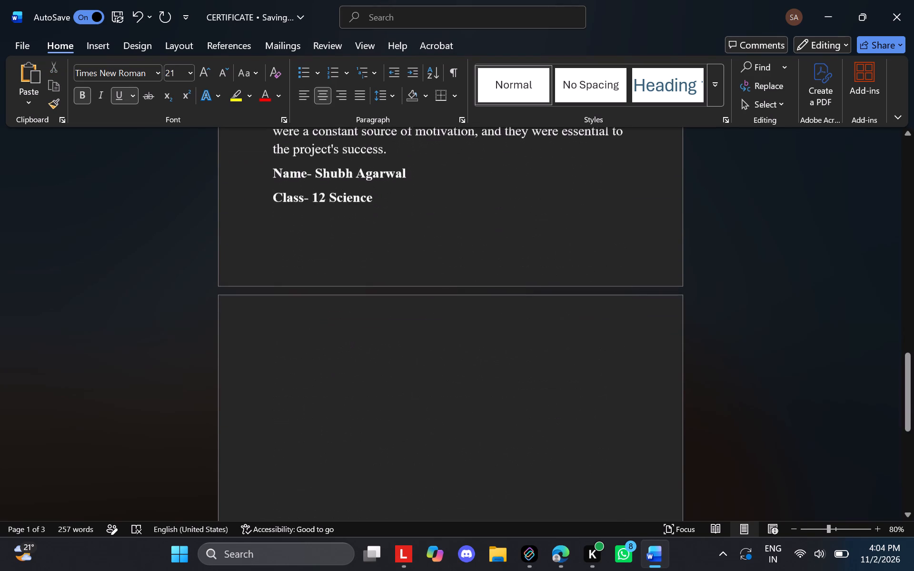
click(449, 342)
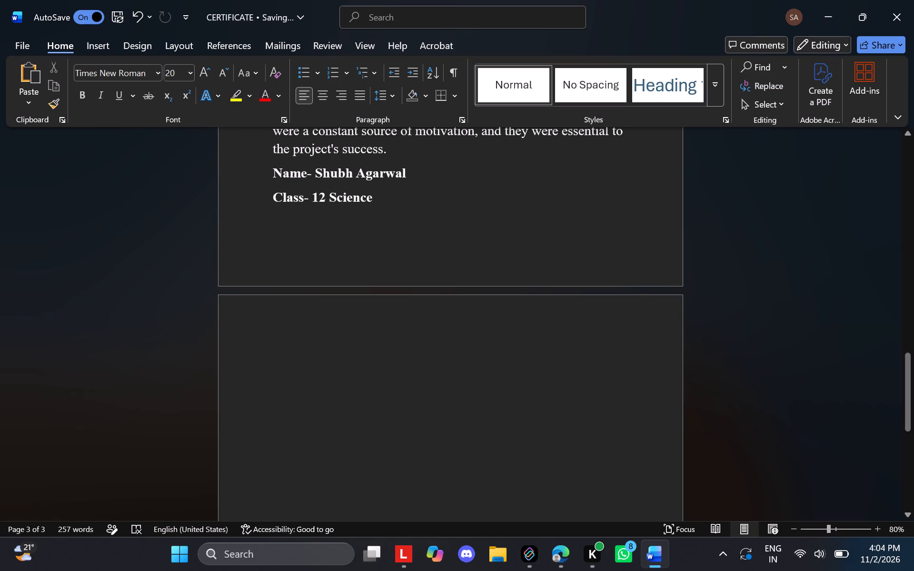
ctrl+scroll(477, 346, down, 3)
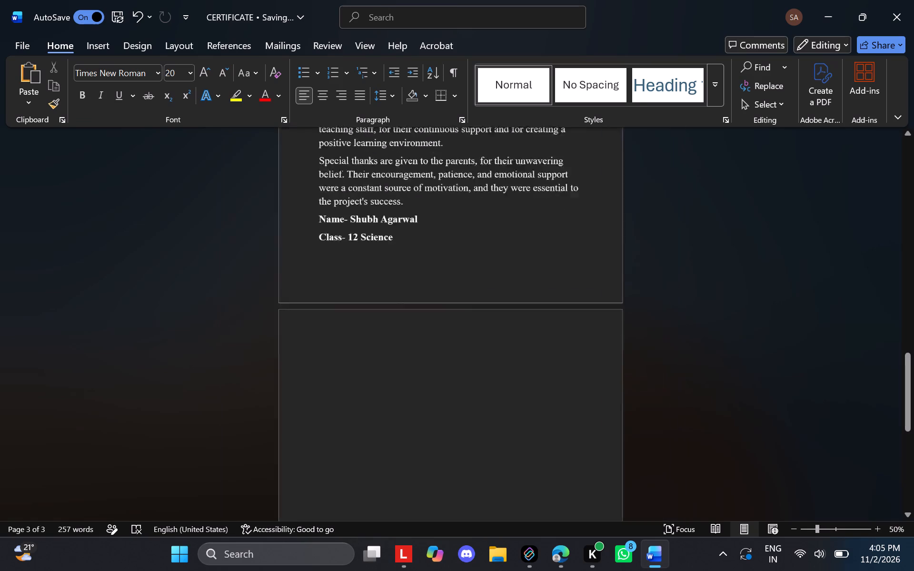
scroll(477, 346, down, 2)
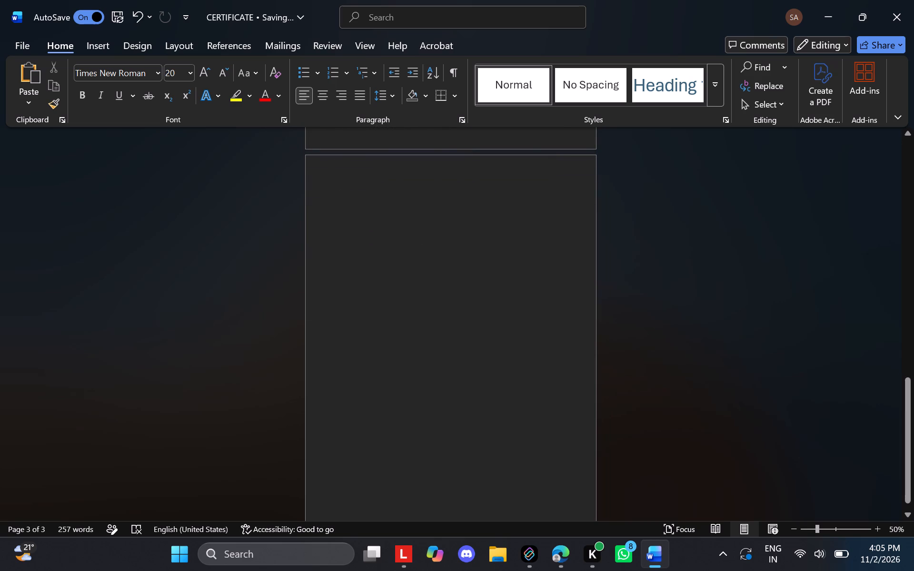
scroll(394, 242, up, 4)
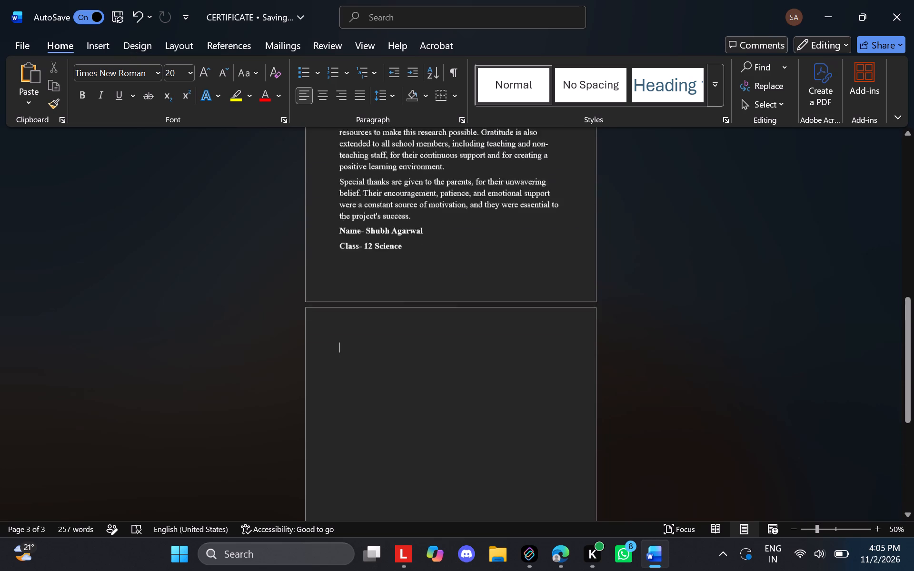
scroll(394, 242, down, 1)
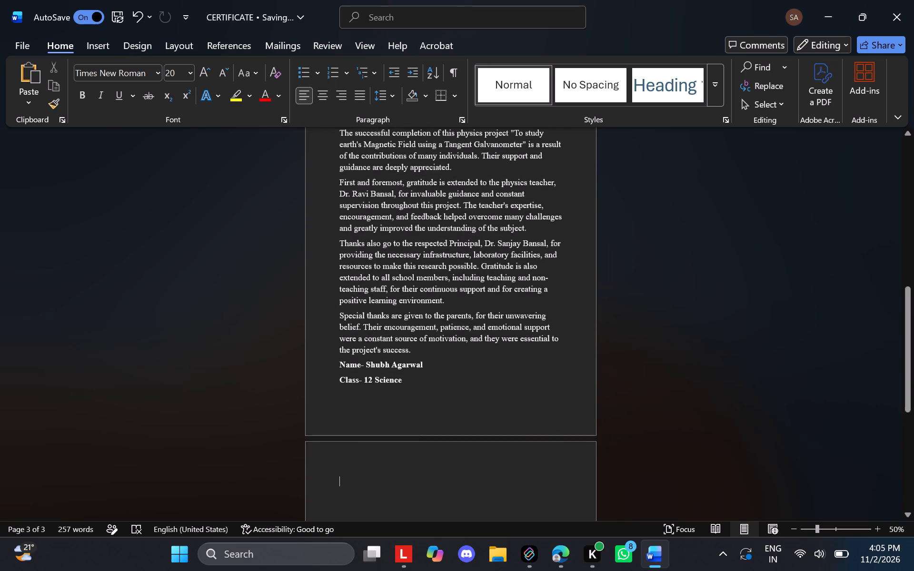
scroll(394, 242, down, 7)
scroll(394, 242, up, 2)
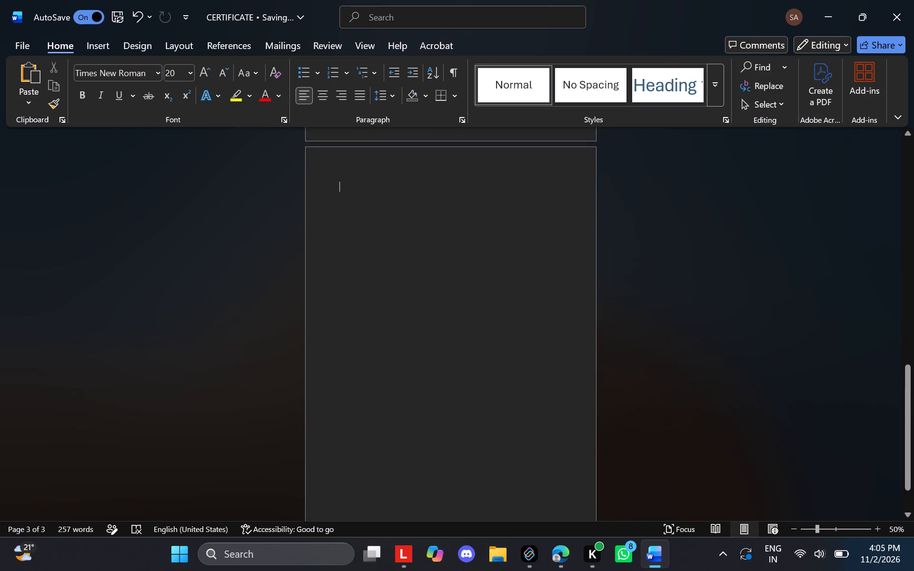
scroll(394, 242, up, 14)
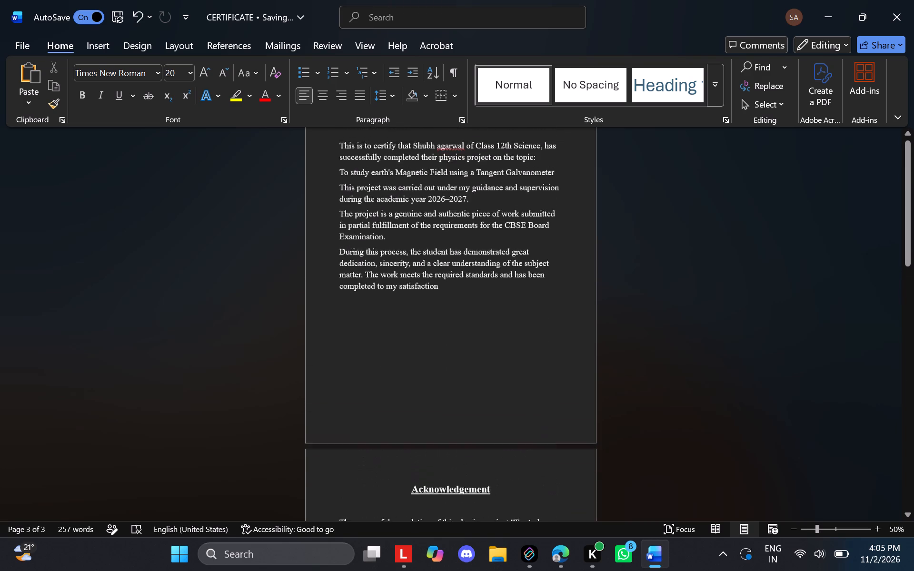
scroll(397, 296, up, 2)
scroll(397, 305, down, 10)
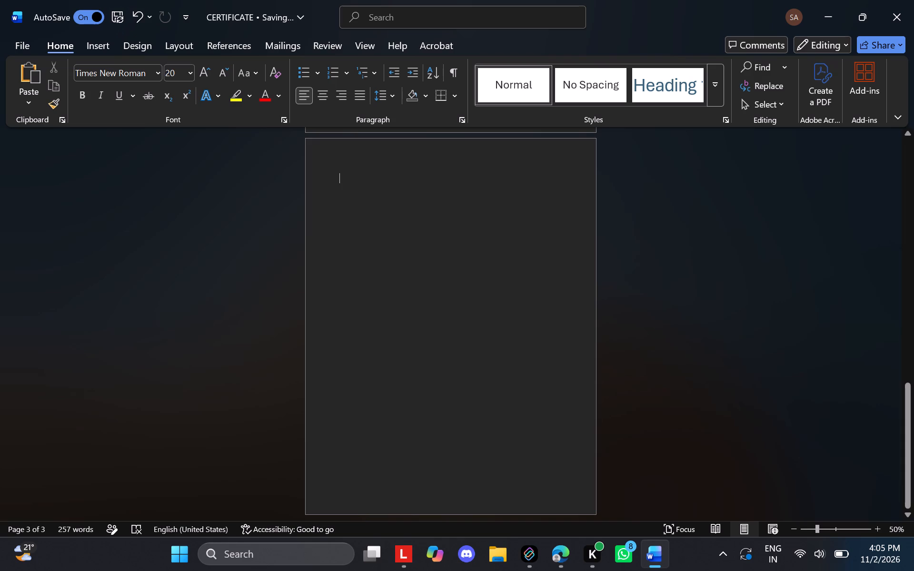
scroll(377, 217, up, 4)
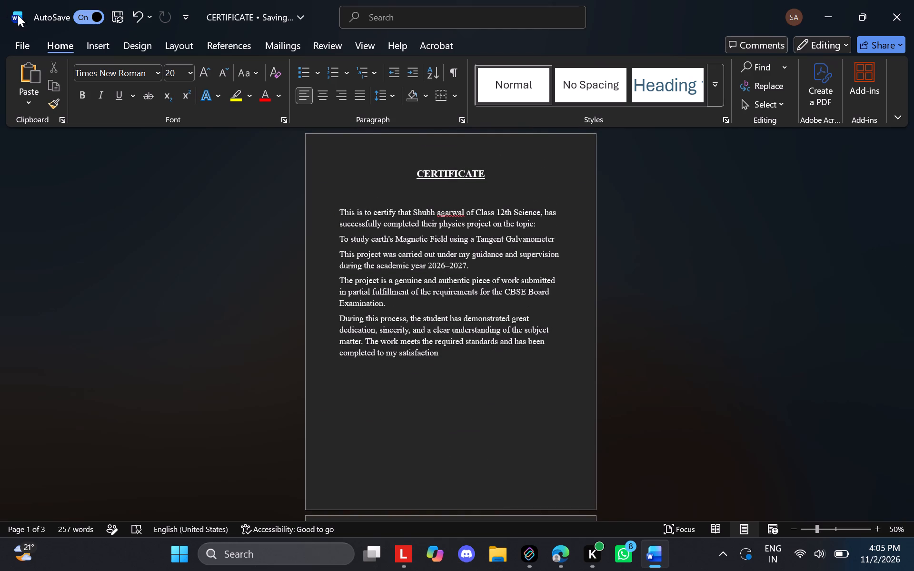
Start exporting the document with the Create PDF/XPS Document option.
click(20, 53)
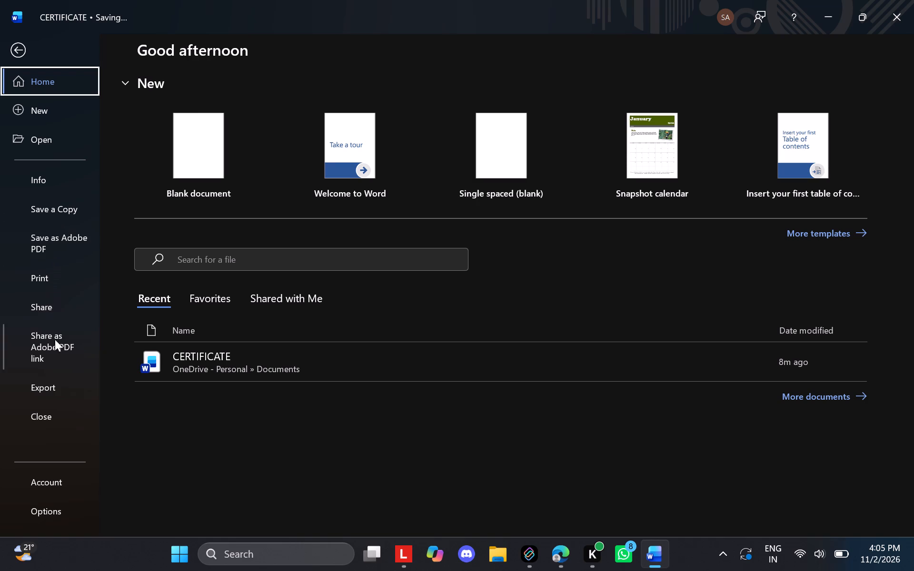
click(58, 382)
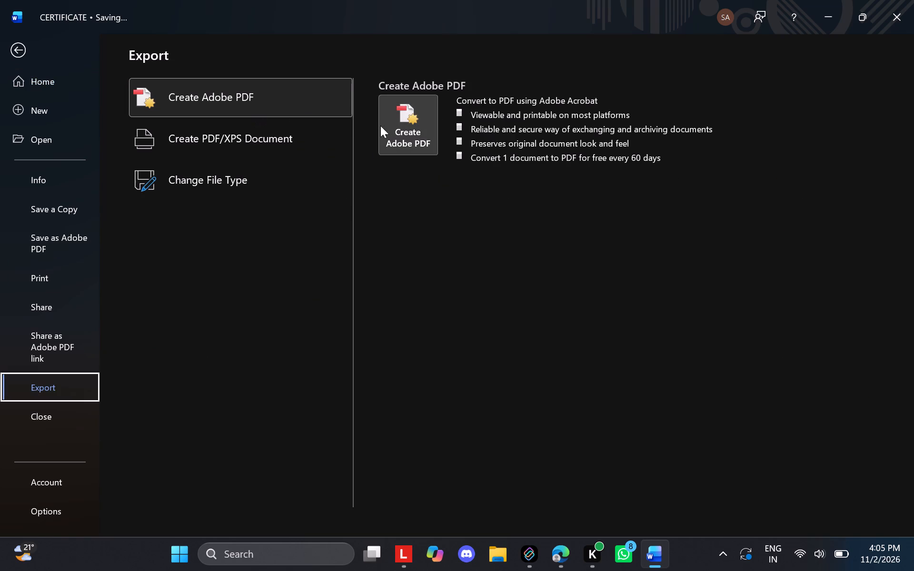
click(295, 142)
click(400, 212)
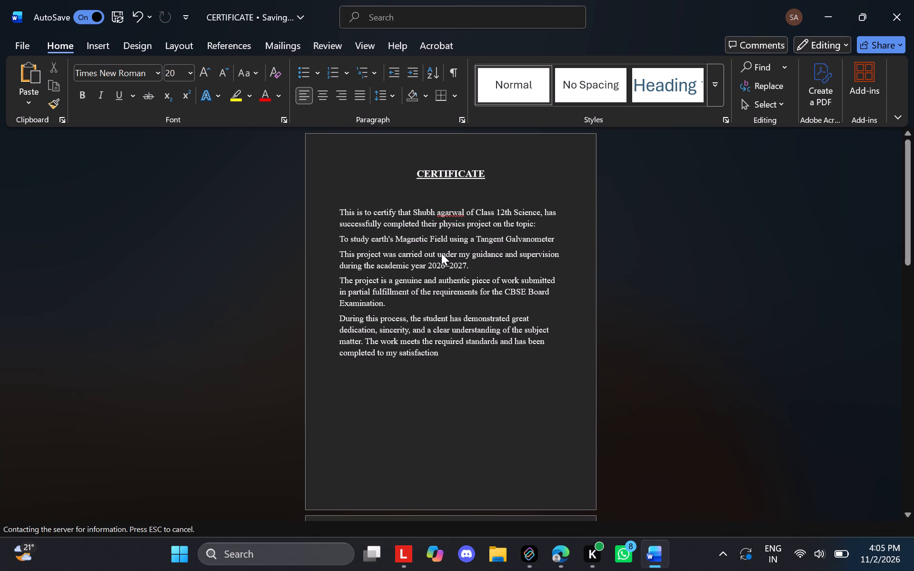